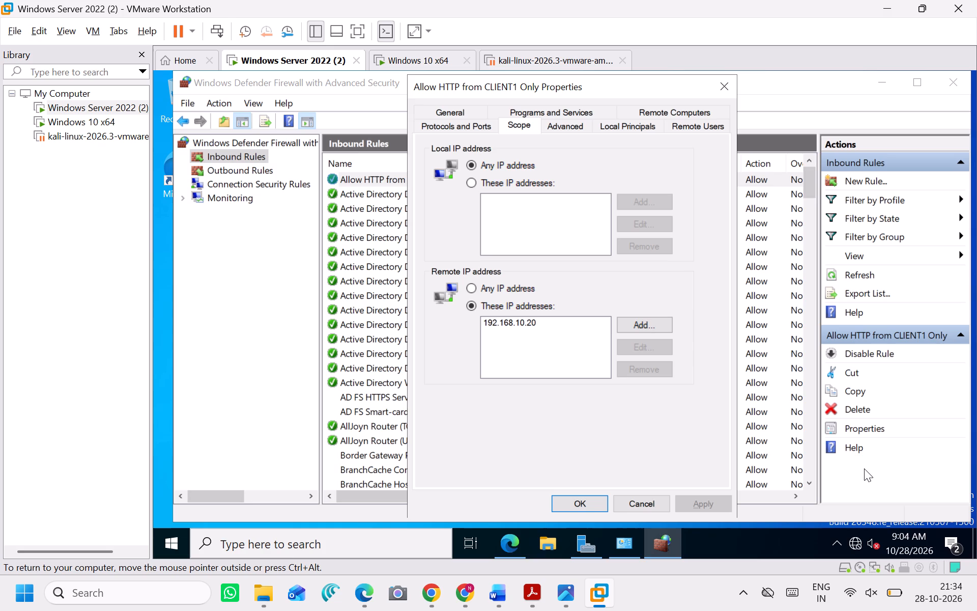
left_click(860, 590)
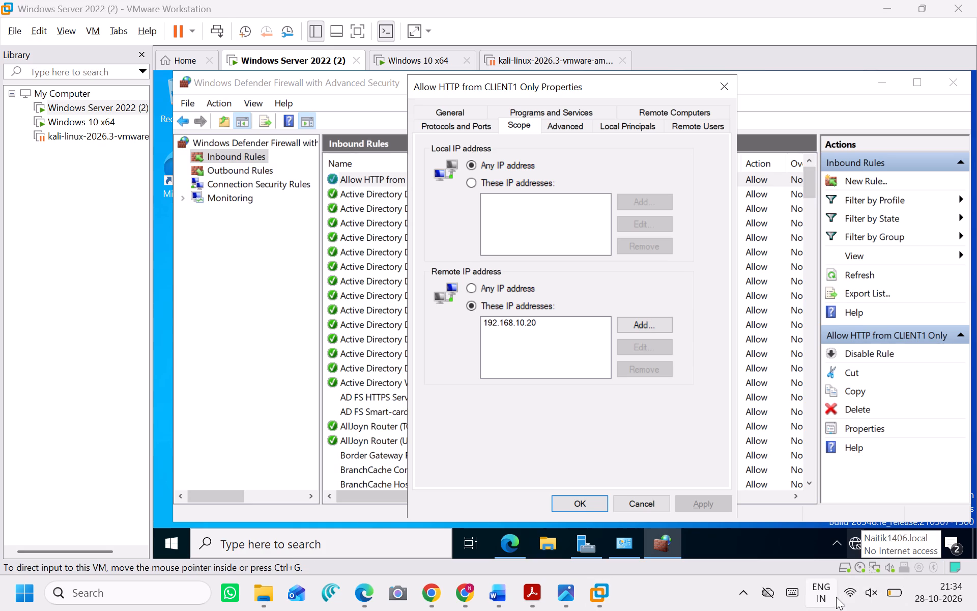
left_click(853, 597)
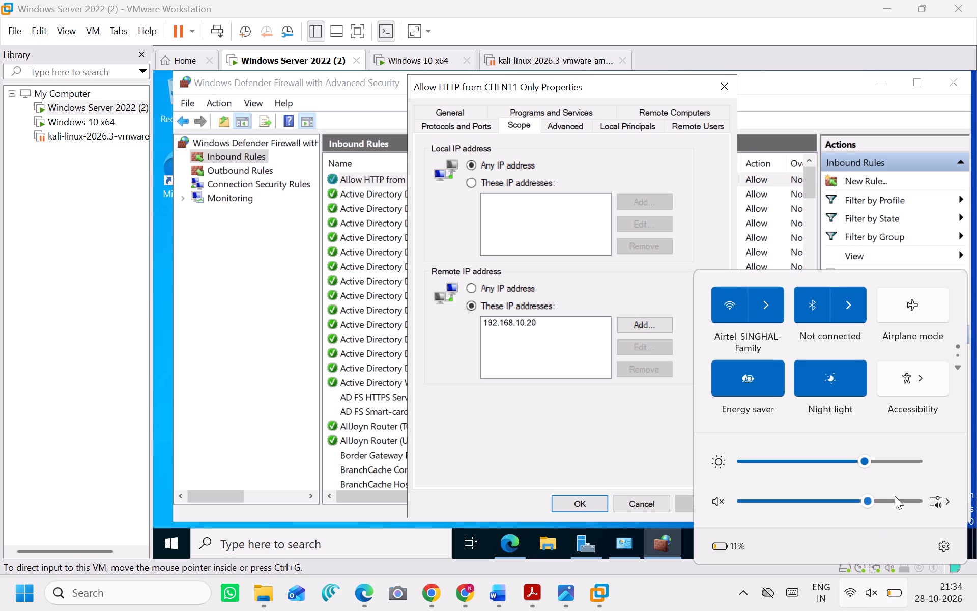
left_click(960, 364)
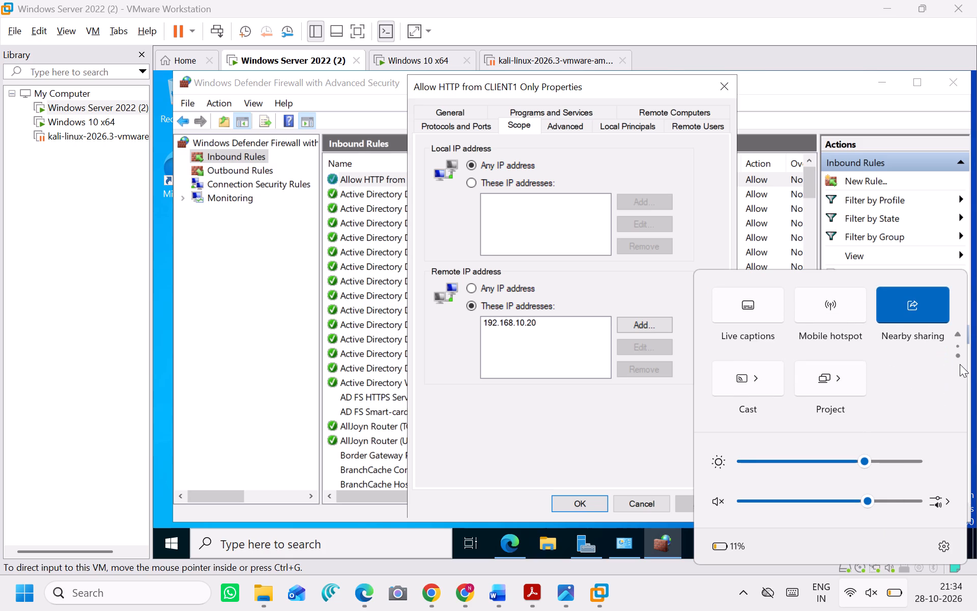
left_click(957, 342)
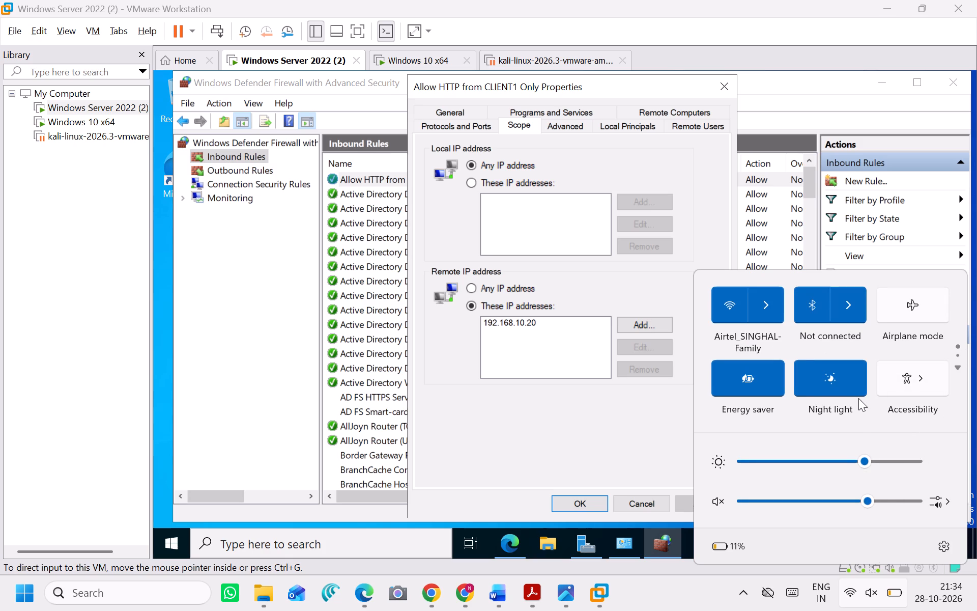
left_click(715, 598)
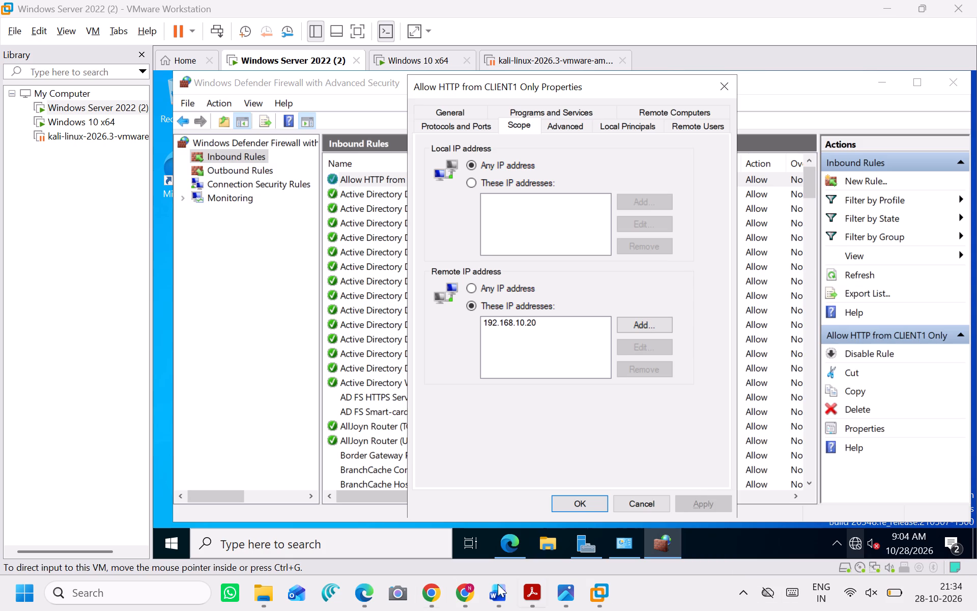
Open Windows search on the host computer.
left_click(168, 597)
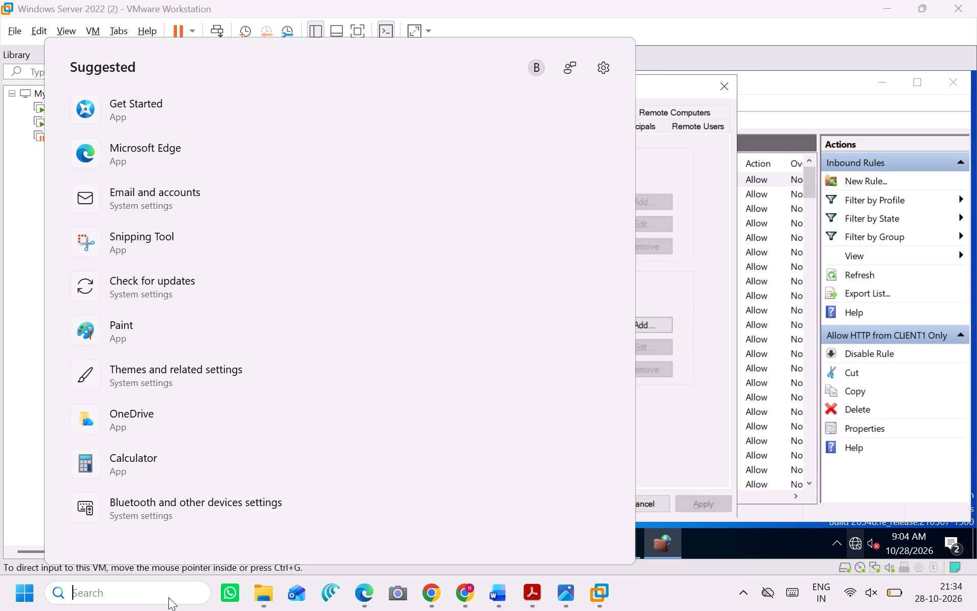
Switch the Windows colour mode to Dark in the Personalization colour settings.
type("dar")
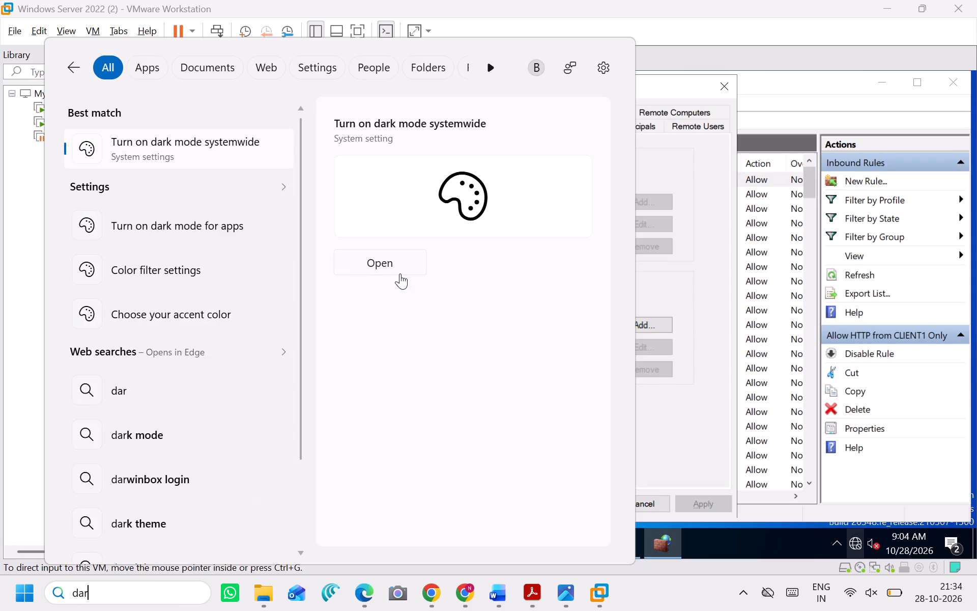
left_click(369, 259)
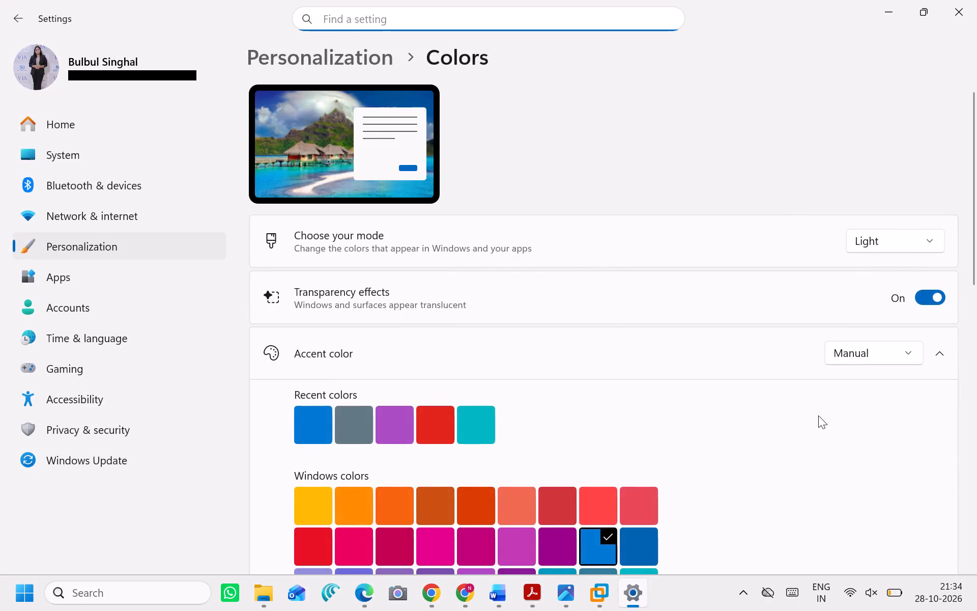
left_click_drag(976, 265, 976, 525)
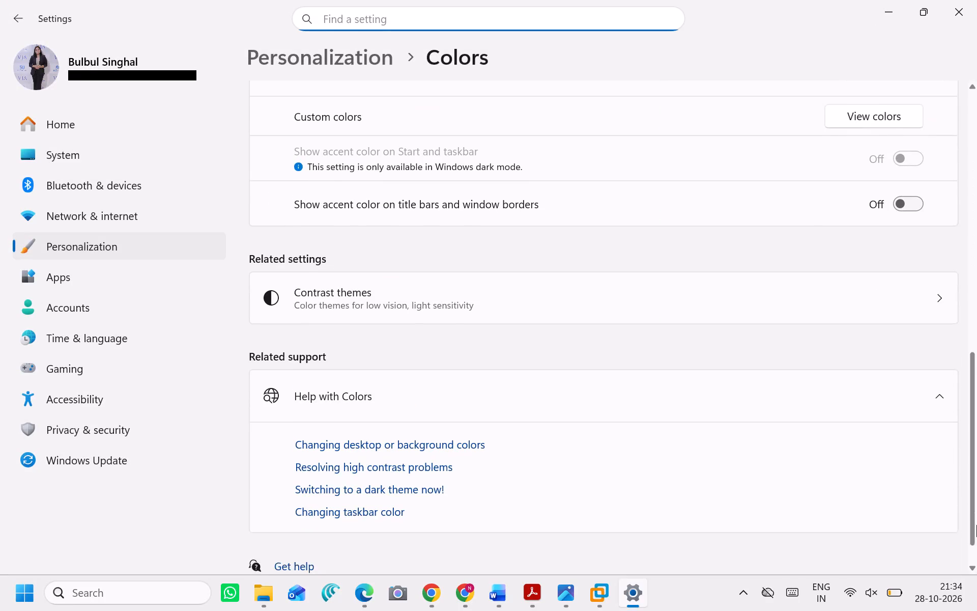
left_click_drag(976, 525, 976, 249)
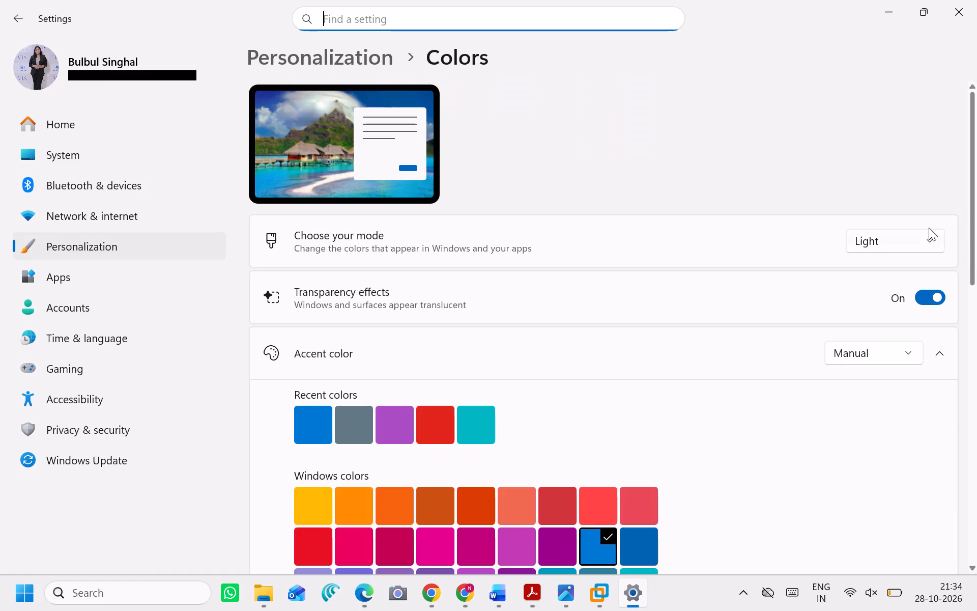
left_click(921, 239)
left_click(914, 259)
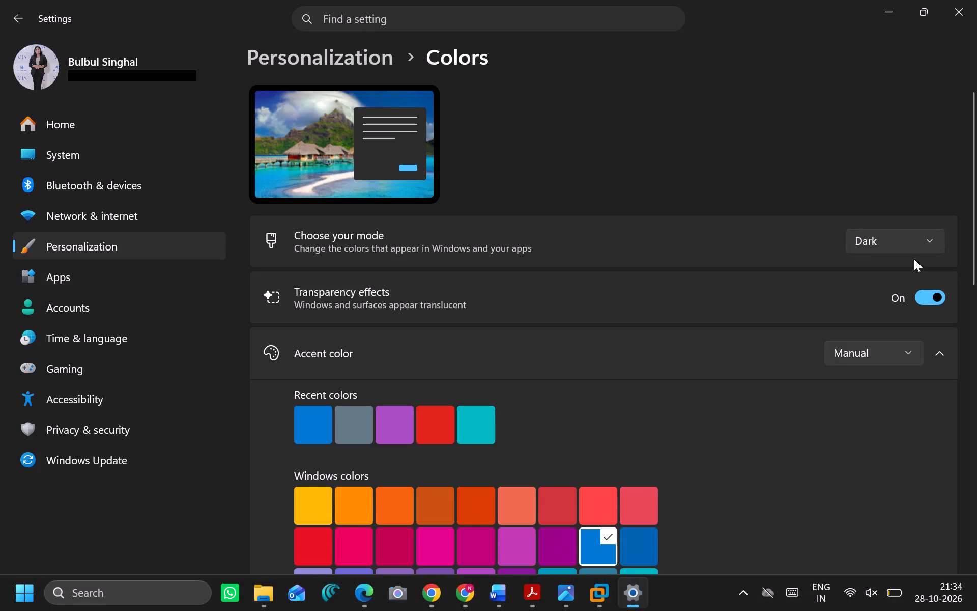
left_click(889, 5)
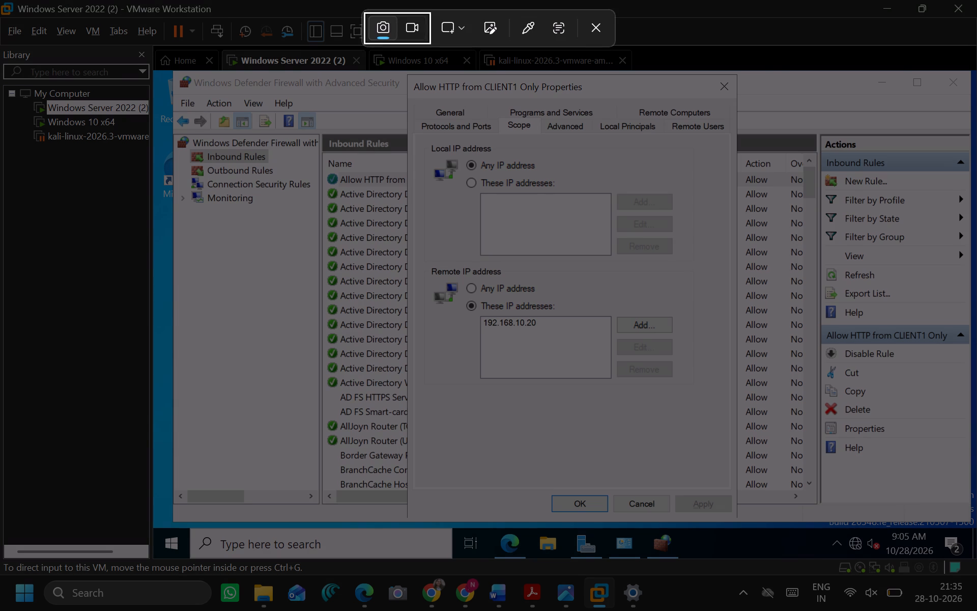
Capture a full-screen snip of the Allow HTTP from CLIENT1 Only rule's Scope properties and copy it for the Word document.
left_click(453, 39)
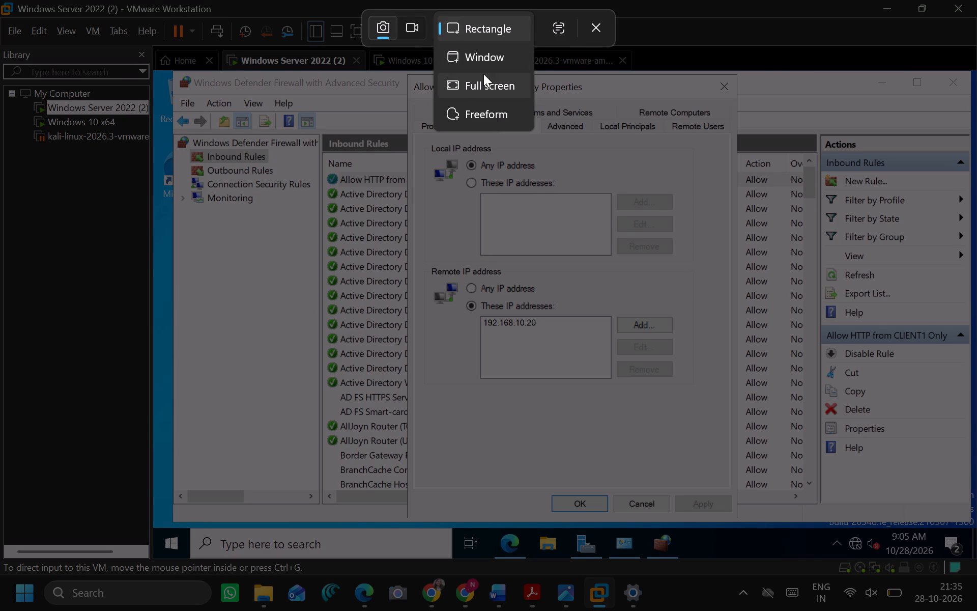
left_click(484, 86)
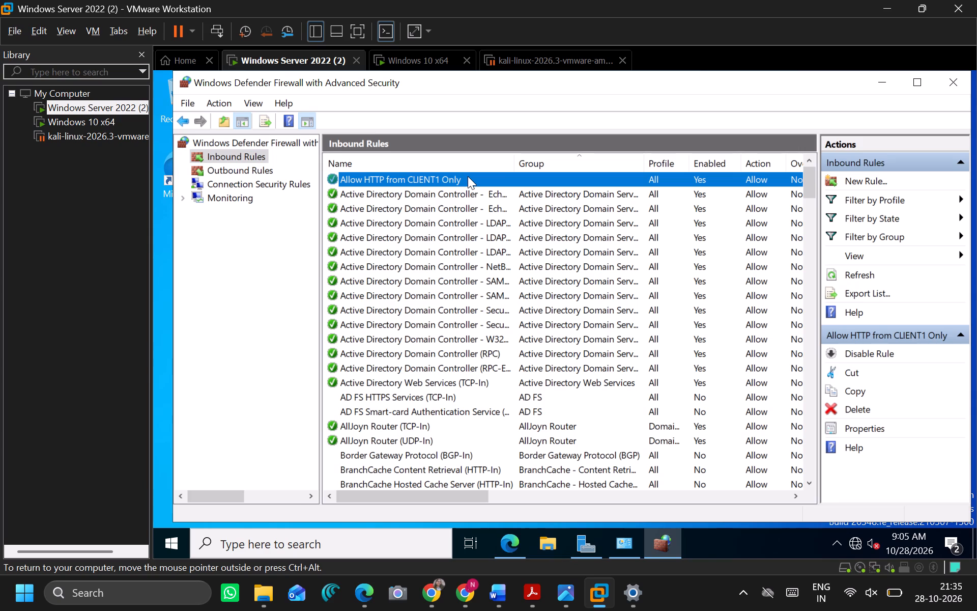
left_click(890, 1)
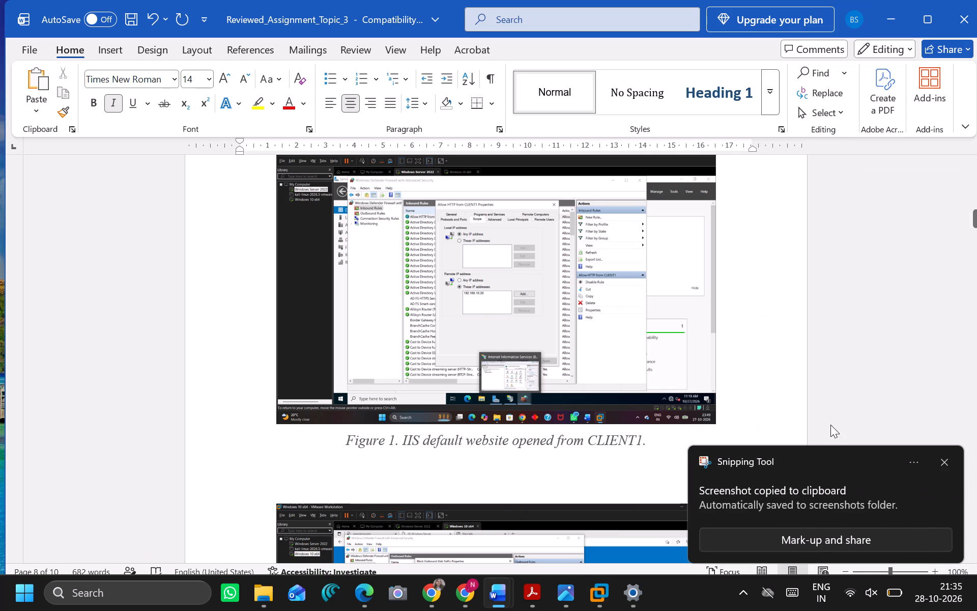
left_click(809, 513)
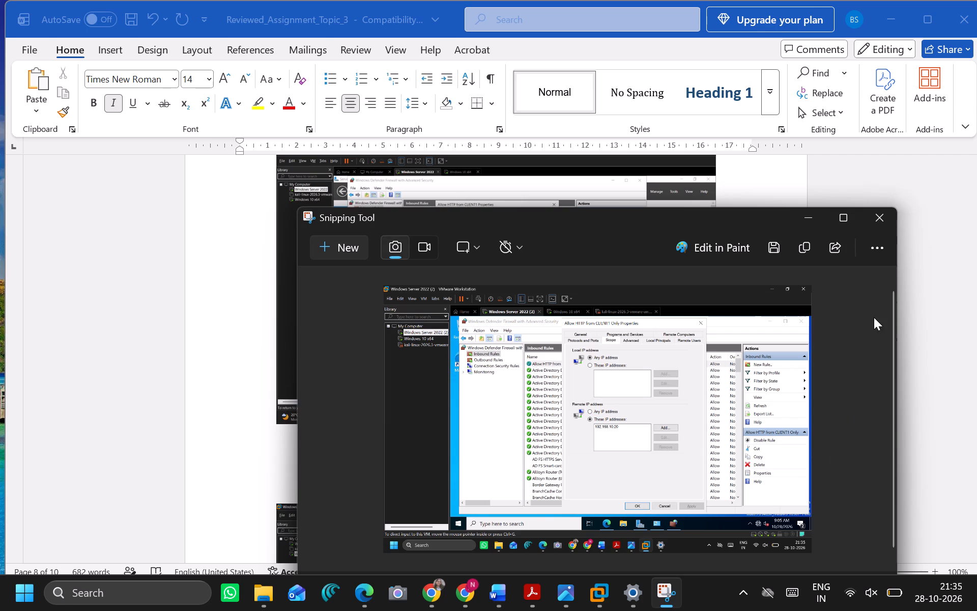
left_click(799, 255)
left_click(808, 210)
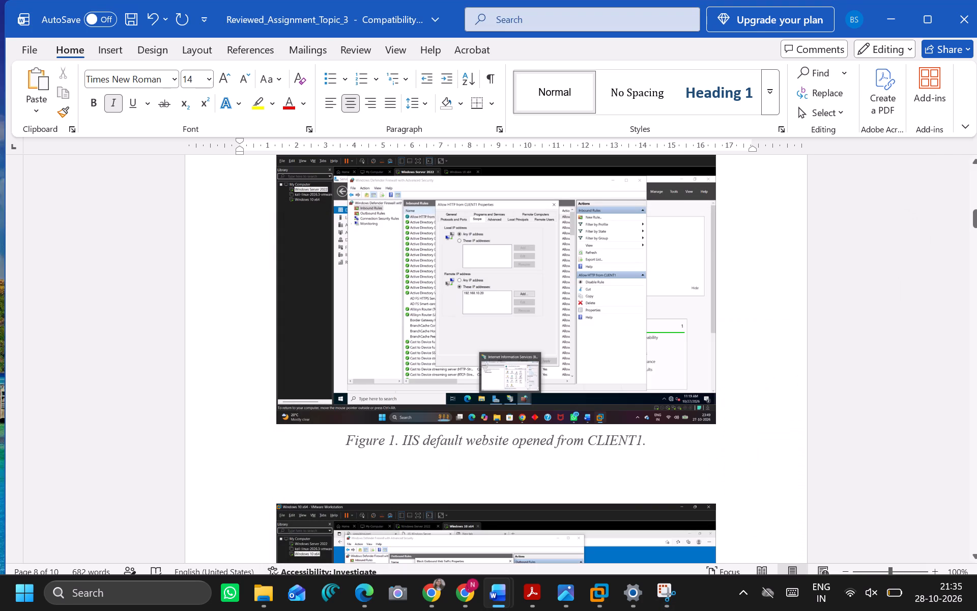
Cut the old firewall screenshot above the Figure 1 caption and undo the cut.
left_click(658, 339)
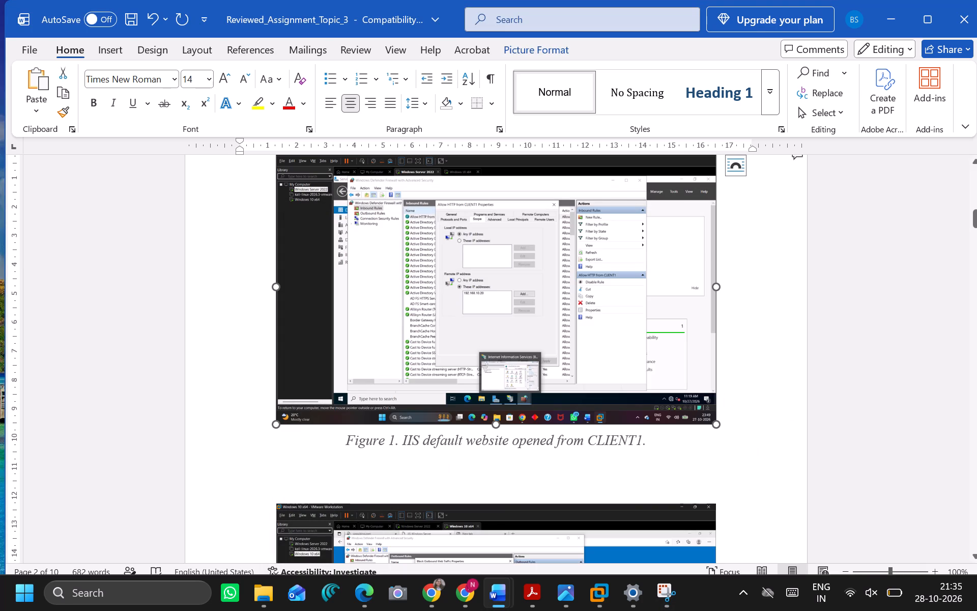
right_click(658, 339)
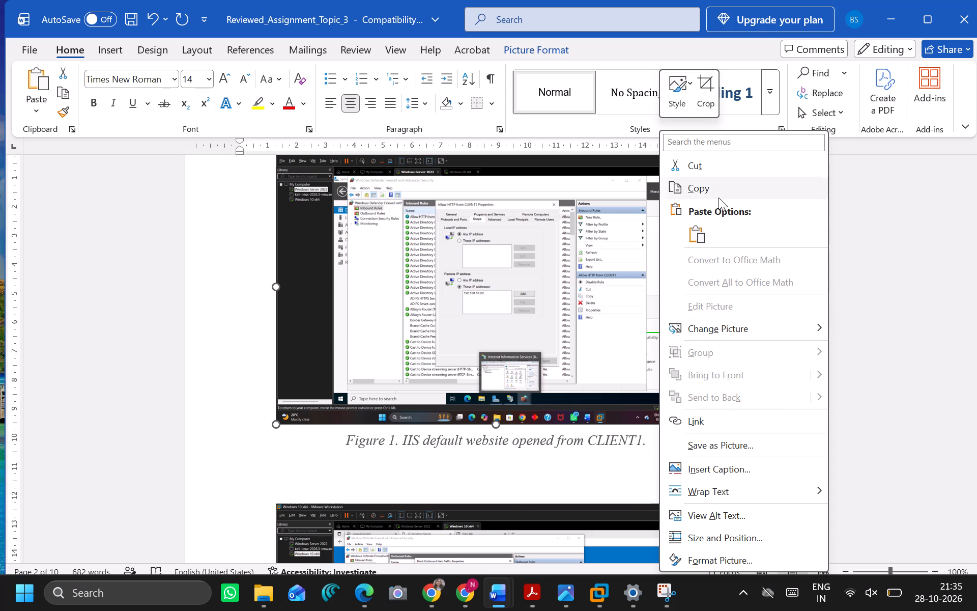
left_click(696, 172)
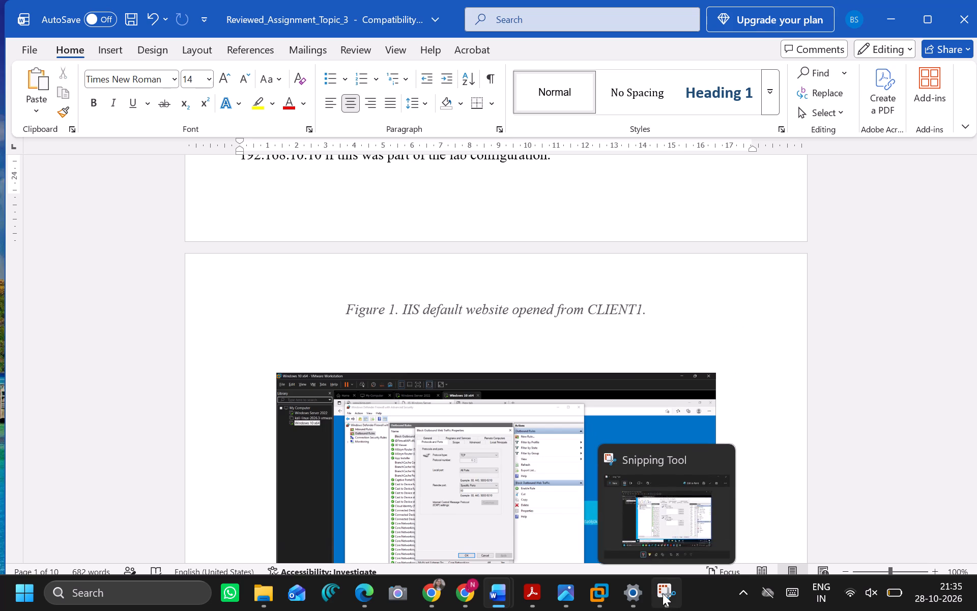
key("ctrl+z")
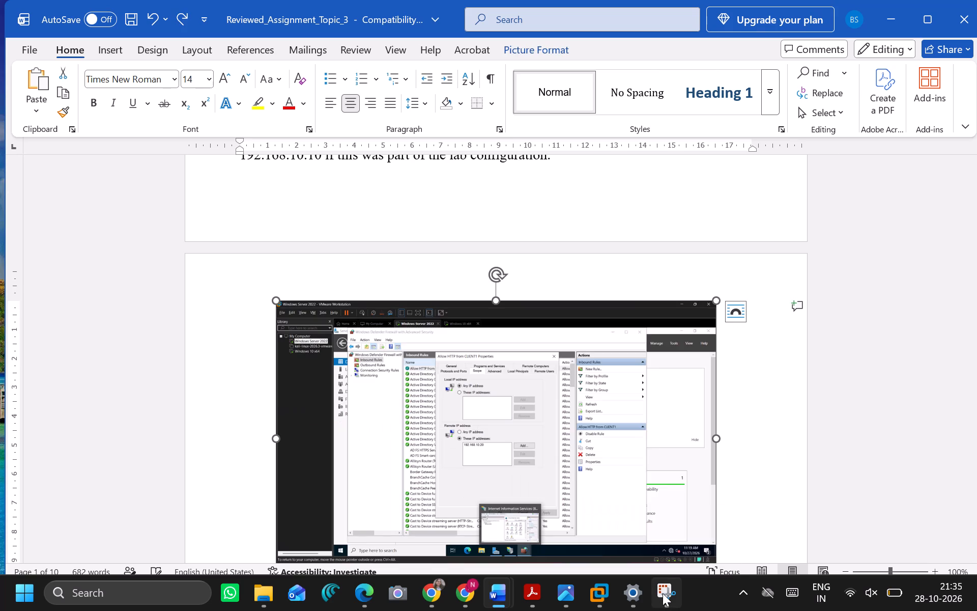
Replace the old screenshot above the Figure 1 caption with the newly captured snip of the rule's Scope properties.
triple_click(976, 558)
double_click(976, 558)
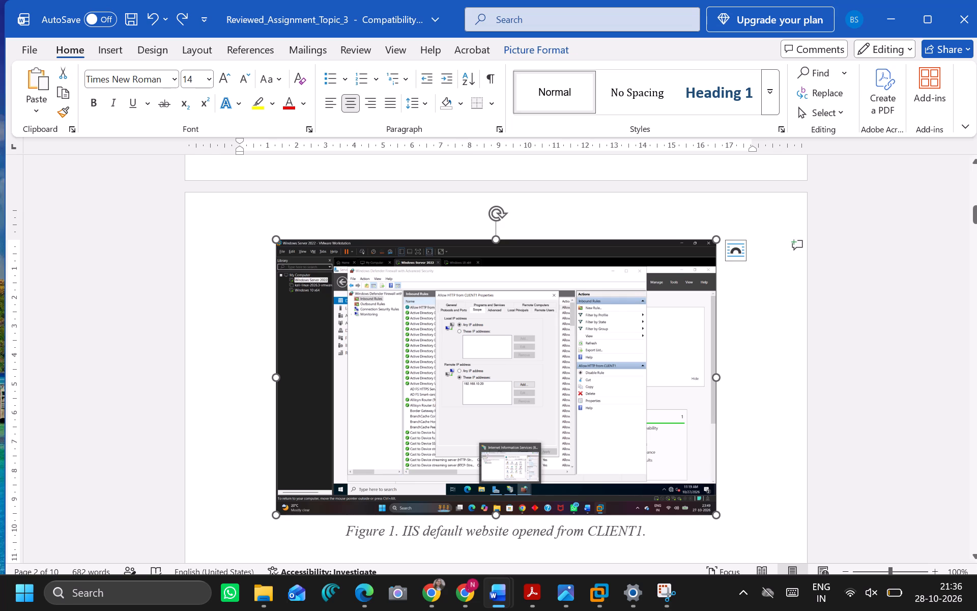
right_click(641, 442)
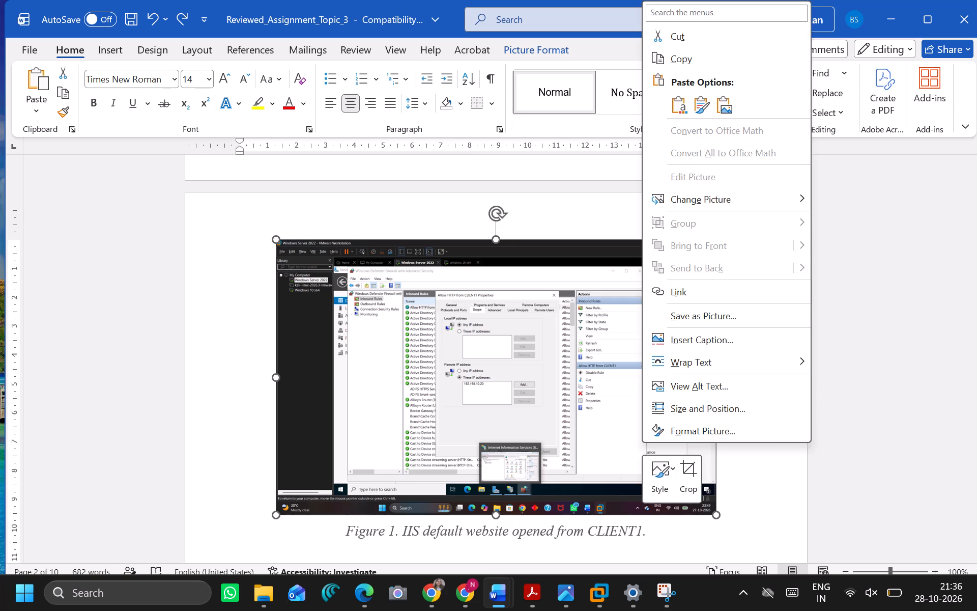
left_click(664, 45)
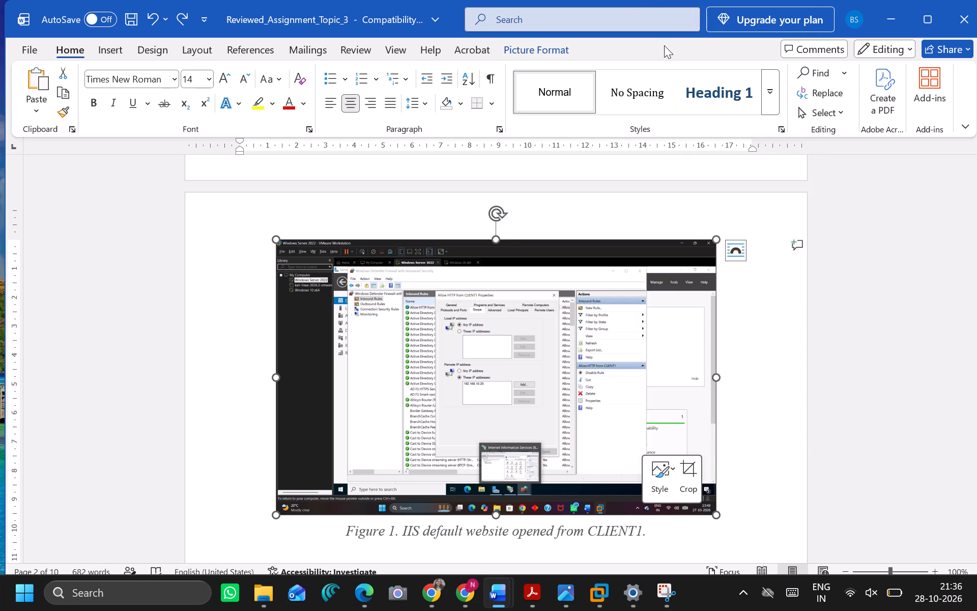
left_click(669, 593)
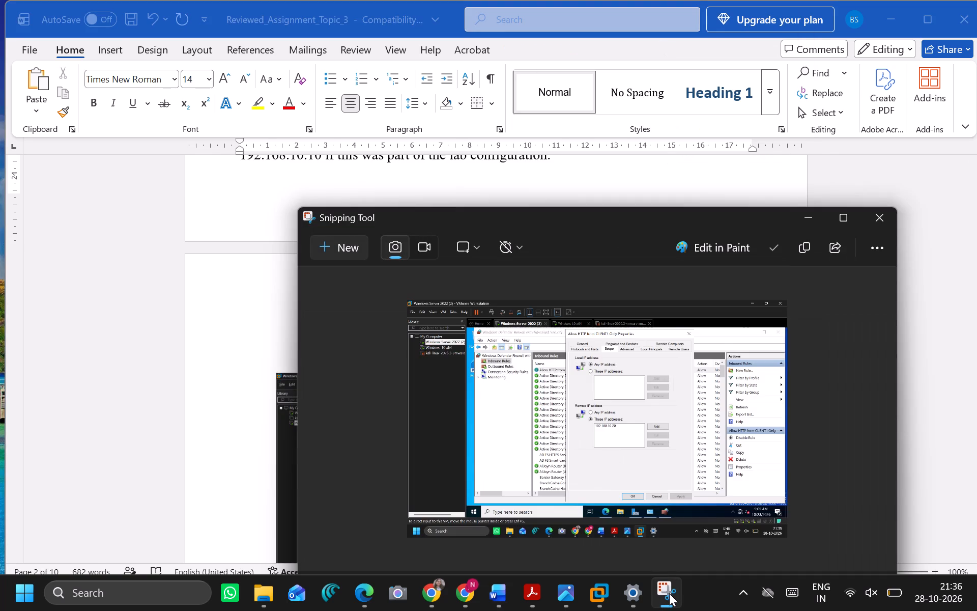
left_click(806, 249)
left_click(806, 217)
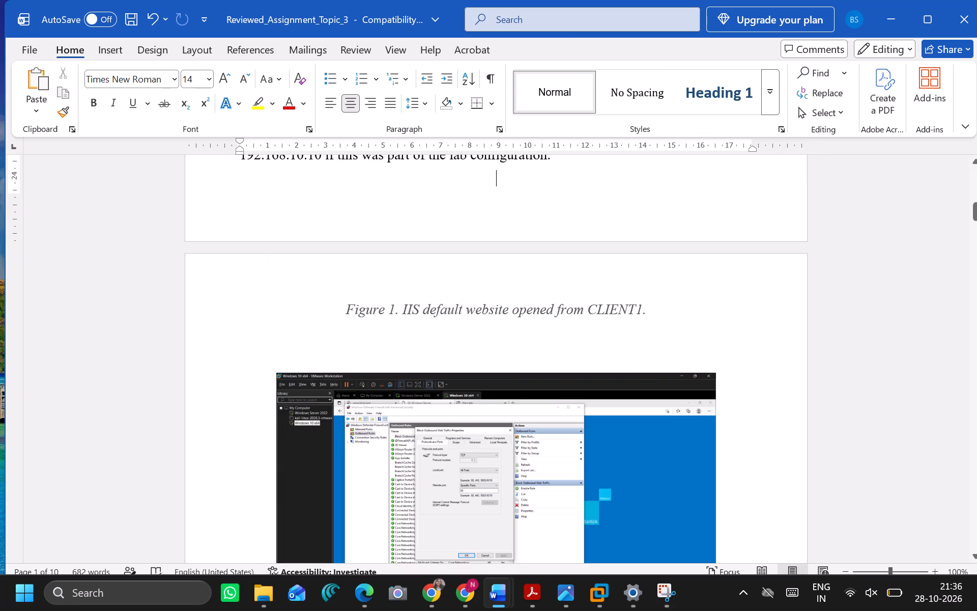
key("ctrl+v")
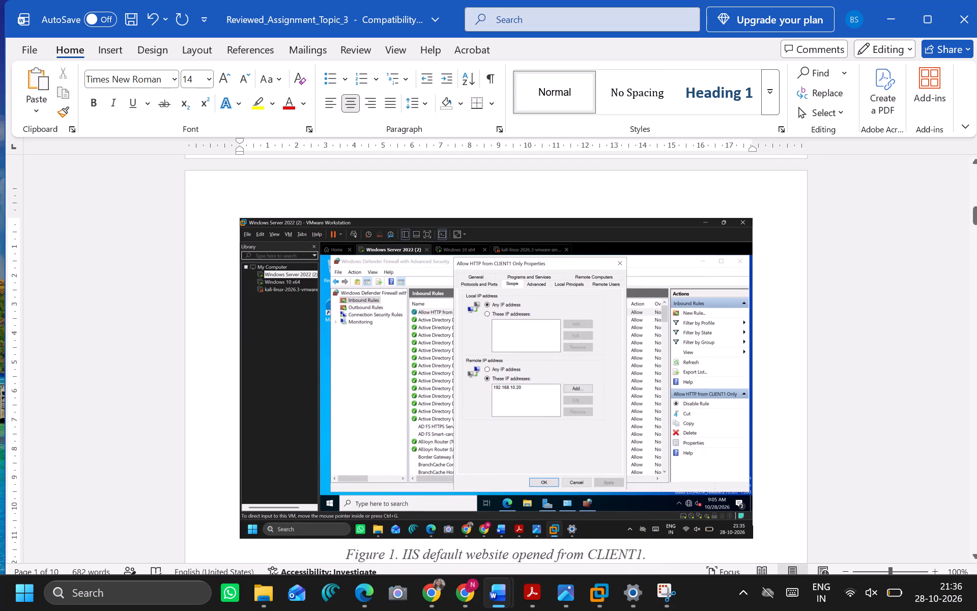
Enlarge the Block Outbound Web Traffic screenshot above the Figure 2 caption in both width and height.
left_click(976, 220)
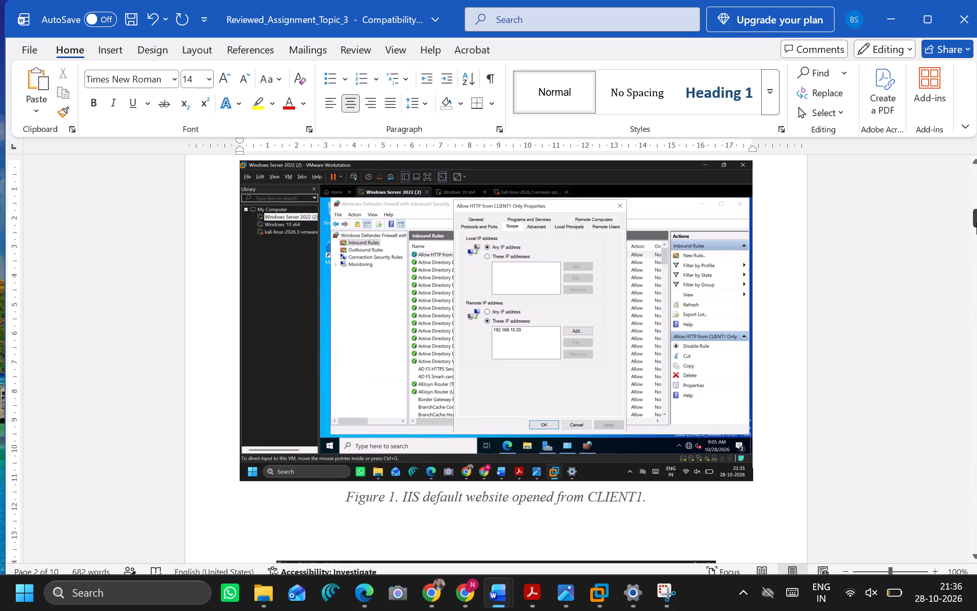
left_click(917, 284)
left_click_drag(971, 225, 974, 222)
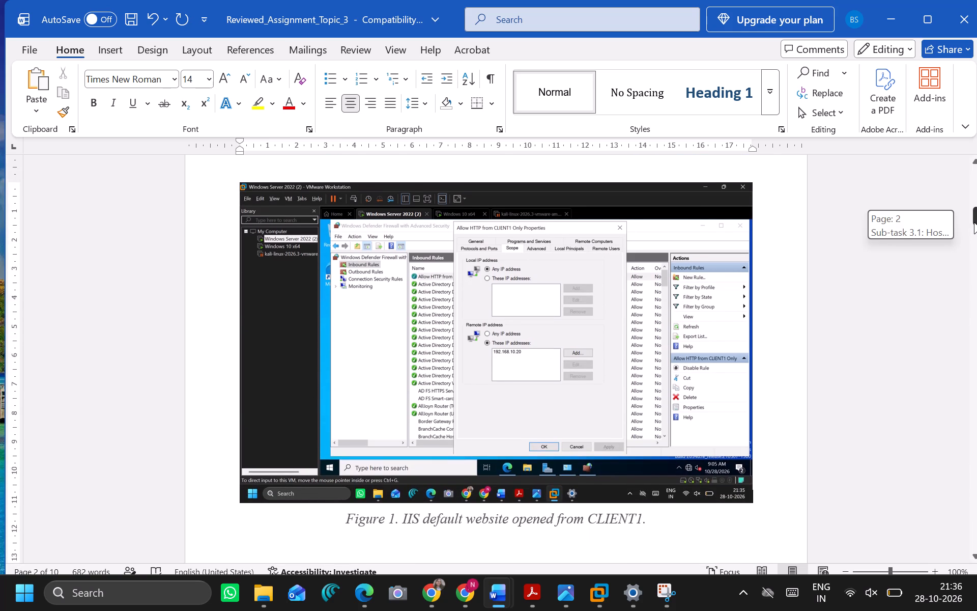
left_click_drag(974, 222, 971, 247)
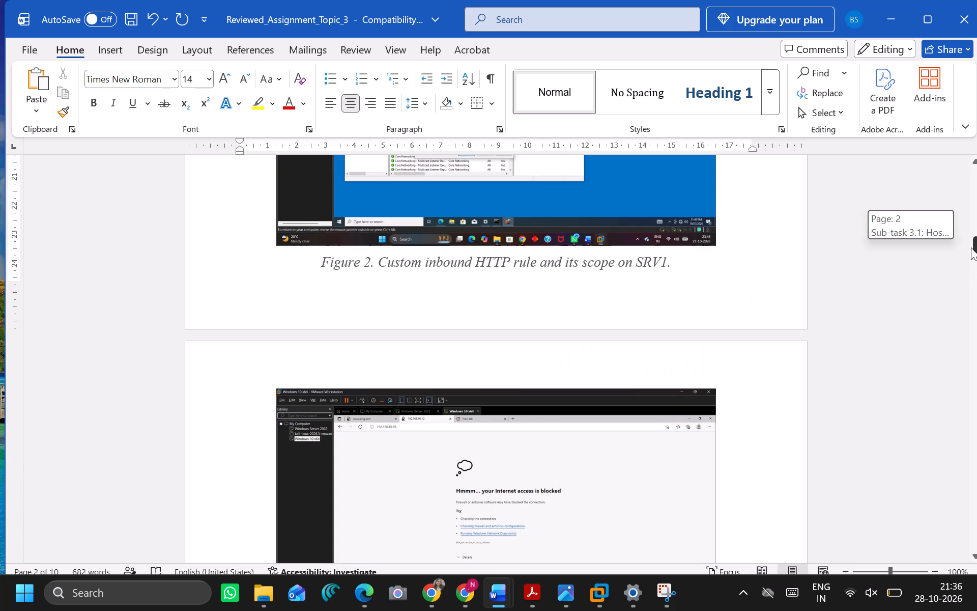
left_click_drag(971, 247, 973, 243)
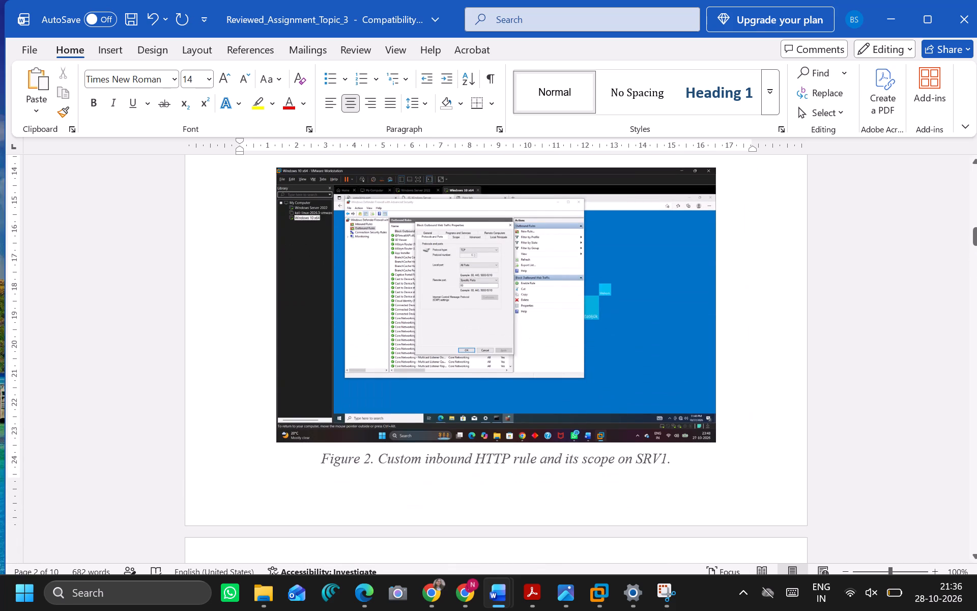
left_click(601, 307)
left_click_drag(716, 305, 747, 306)
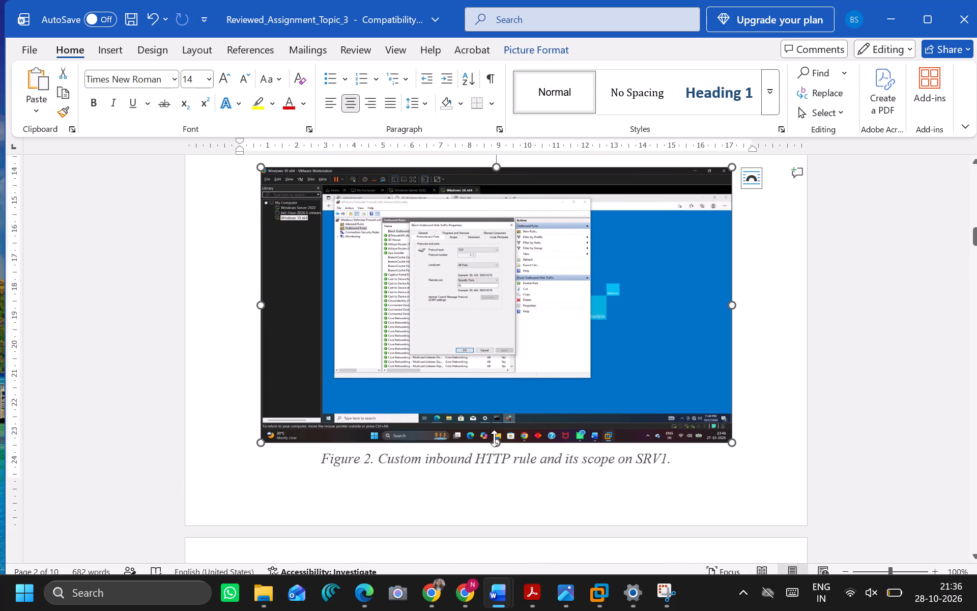
left_click_drag(497, 171, 497, 161)
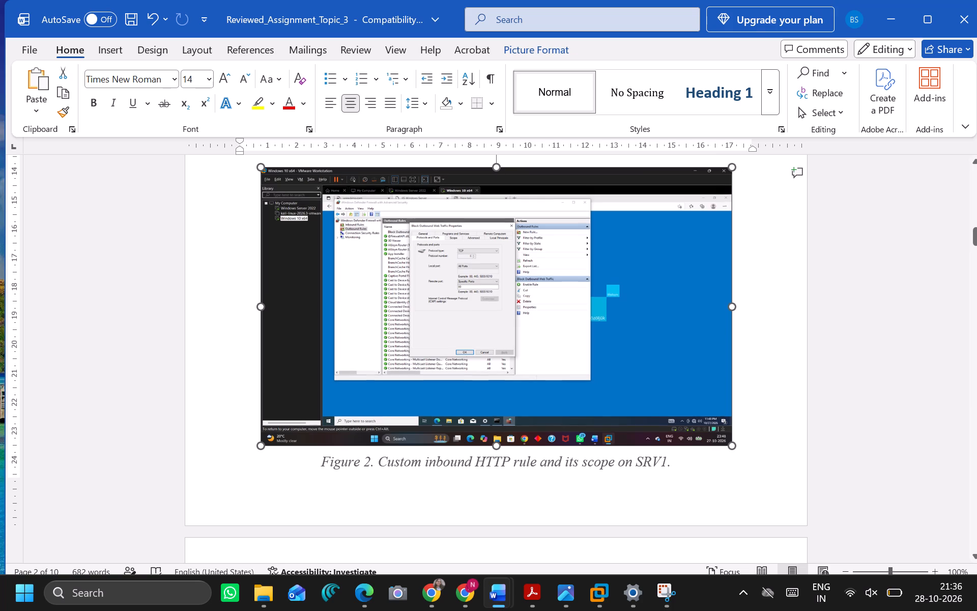
left_click_drag(497, 161, 502, 198)
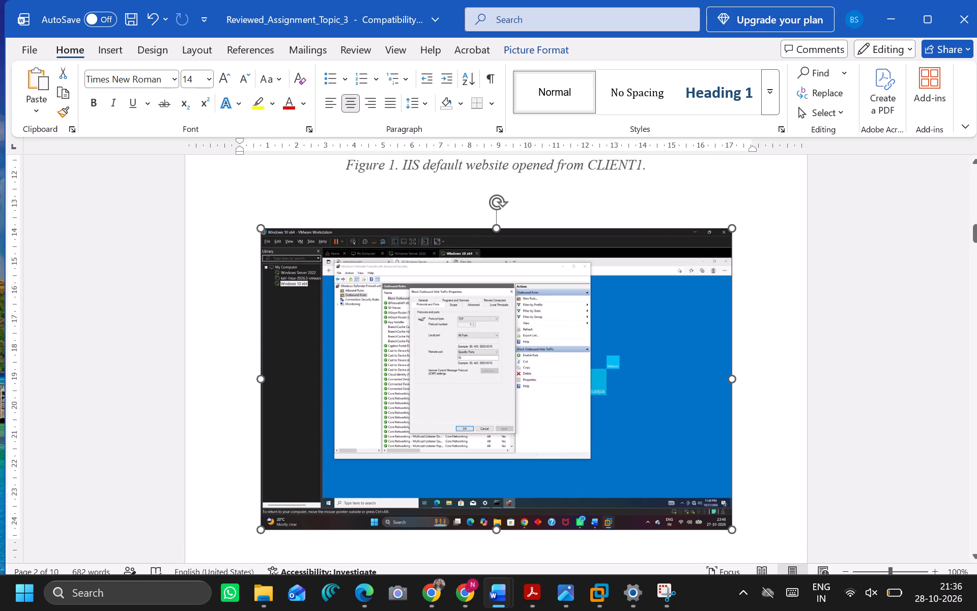
left_click_drag(502, 198, 500, 201)
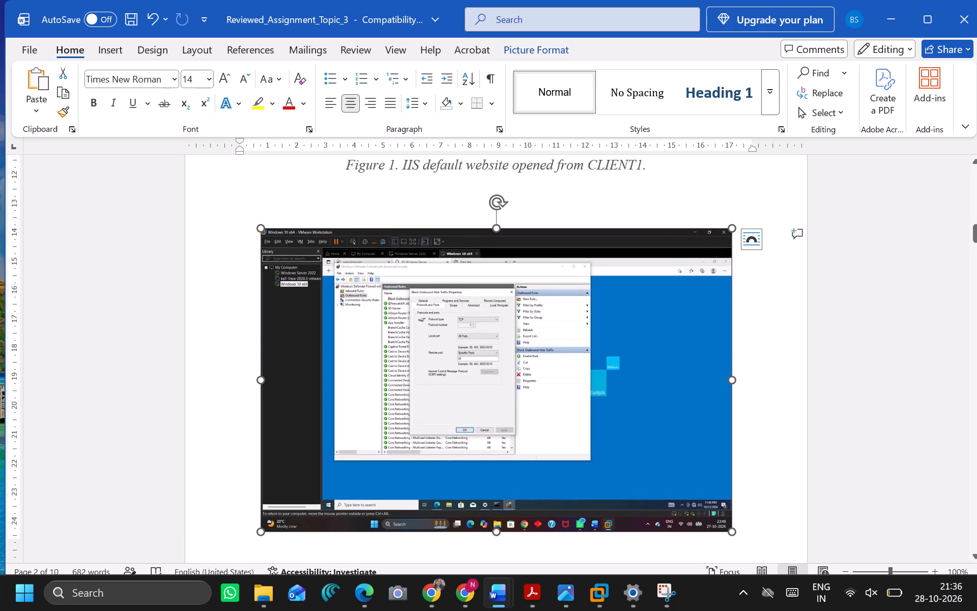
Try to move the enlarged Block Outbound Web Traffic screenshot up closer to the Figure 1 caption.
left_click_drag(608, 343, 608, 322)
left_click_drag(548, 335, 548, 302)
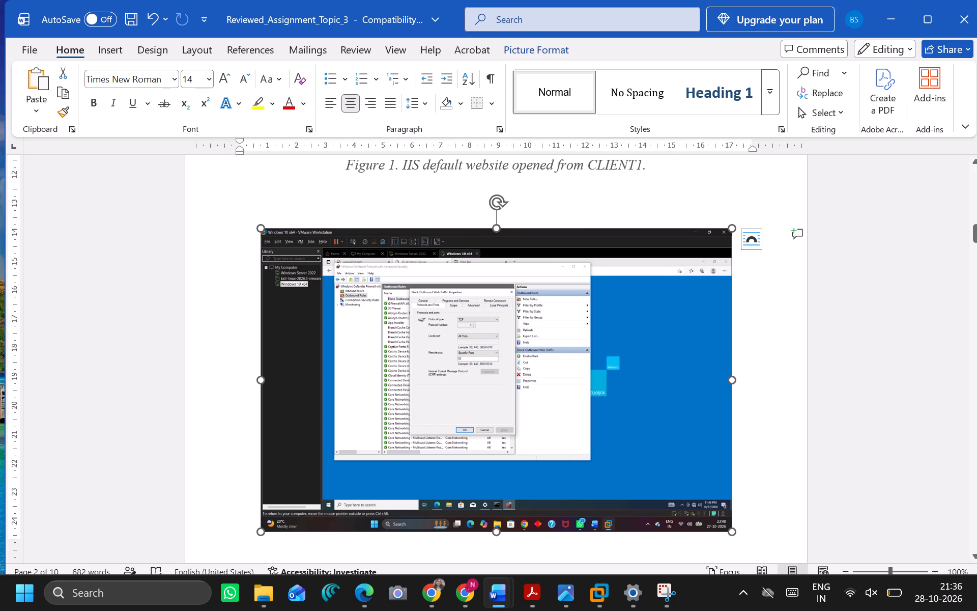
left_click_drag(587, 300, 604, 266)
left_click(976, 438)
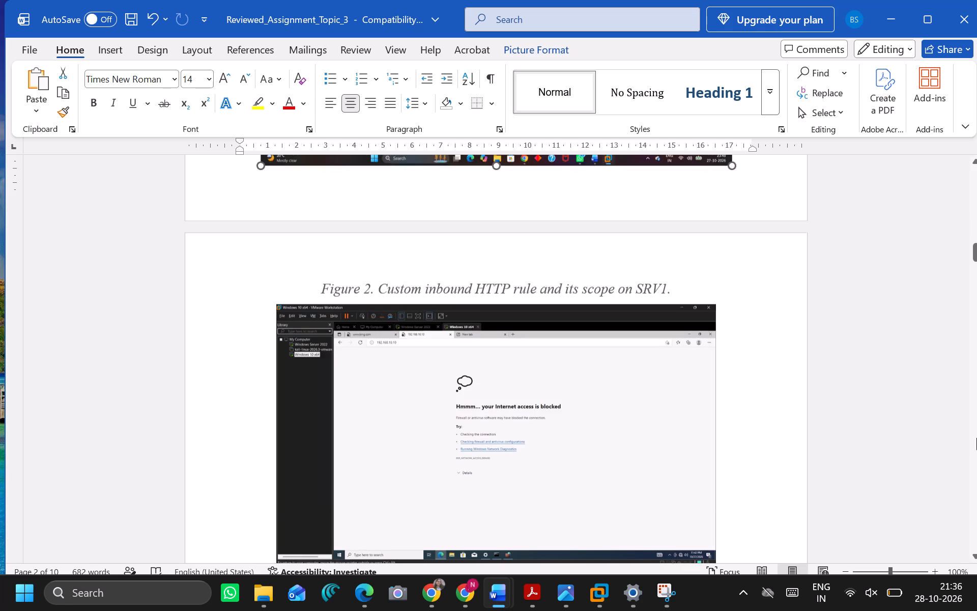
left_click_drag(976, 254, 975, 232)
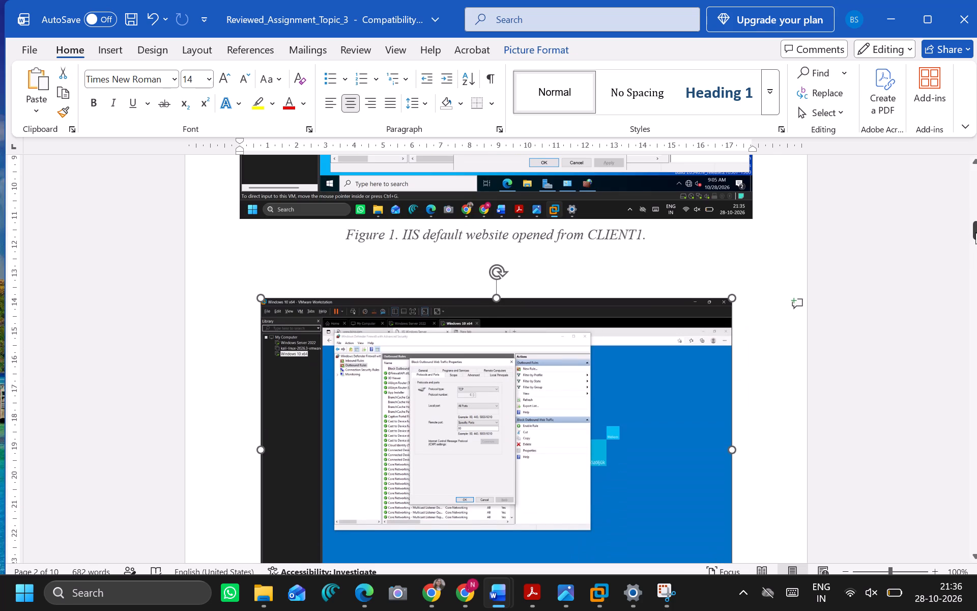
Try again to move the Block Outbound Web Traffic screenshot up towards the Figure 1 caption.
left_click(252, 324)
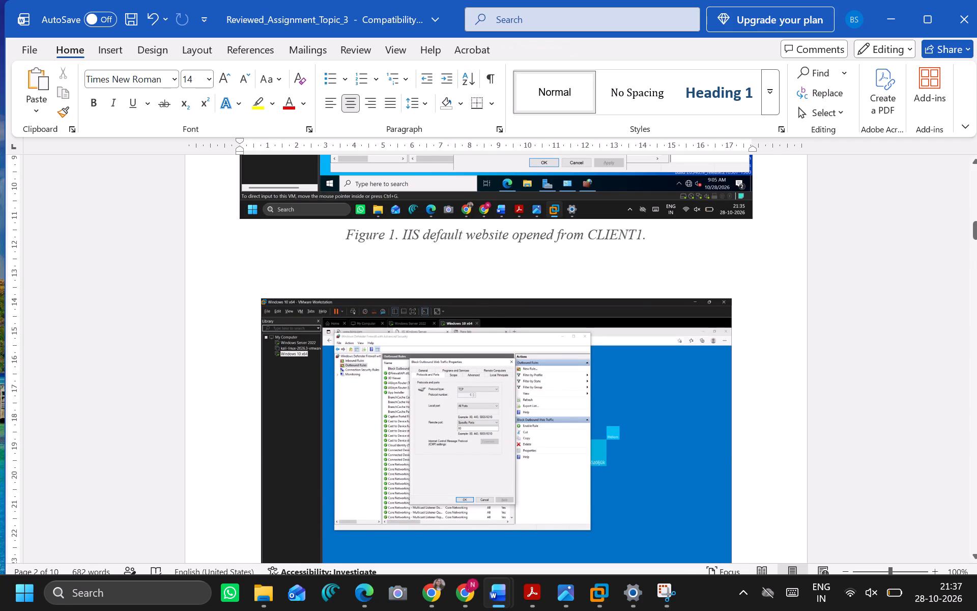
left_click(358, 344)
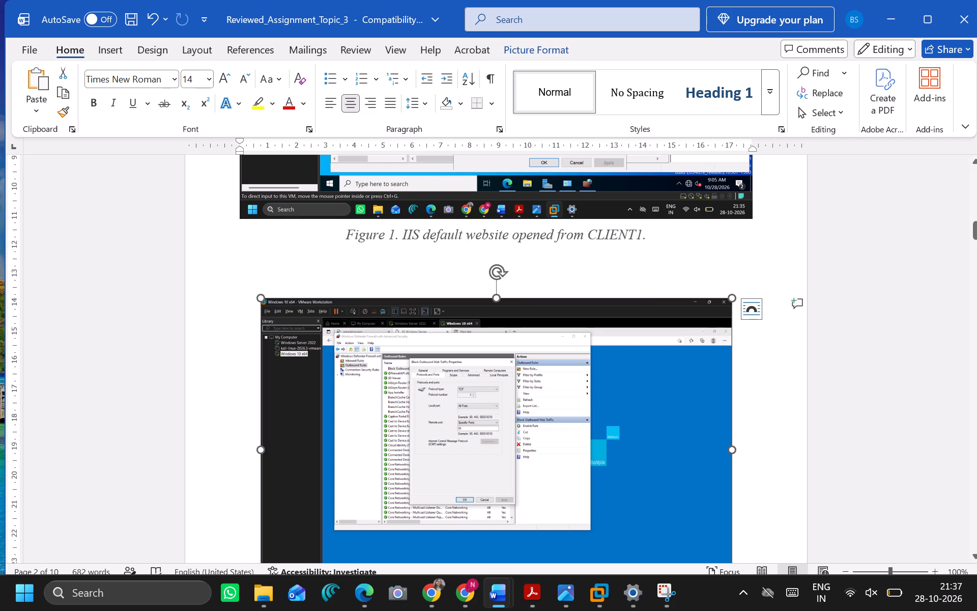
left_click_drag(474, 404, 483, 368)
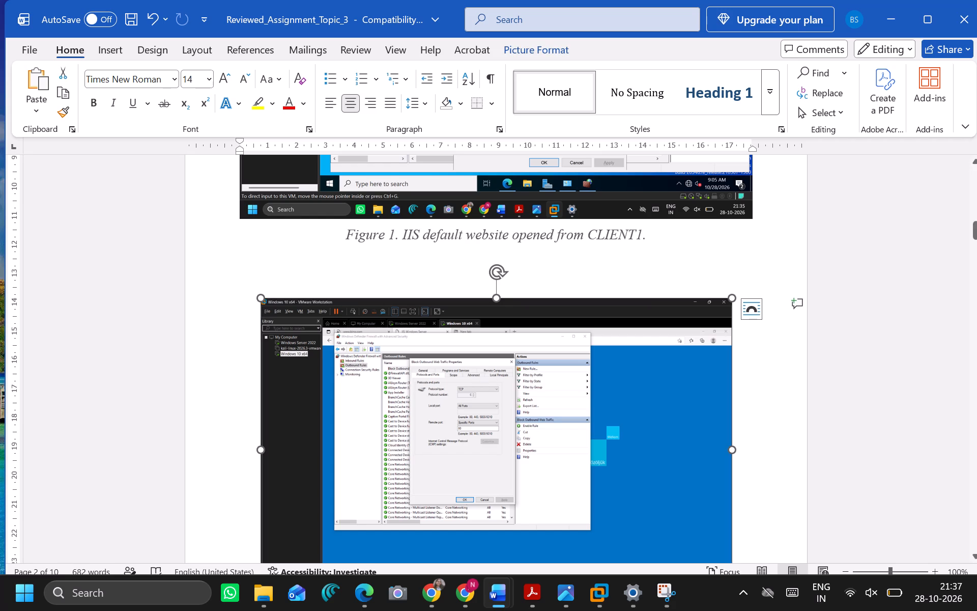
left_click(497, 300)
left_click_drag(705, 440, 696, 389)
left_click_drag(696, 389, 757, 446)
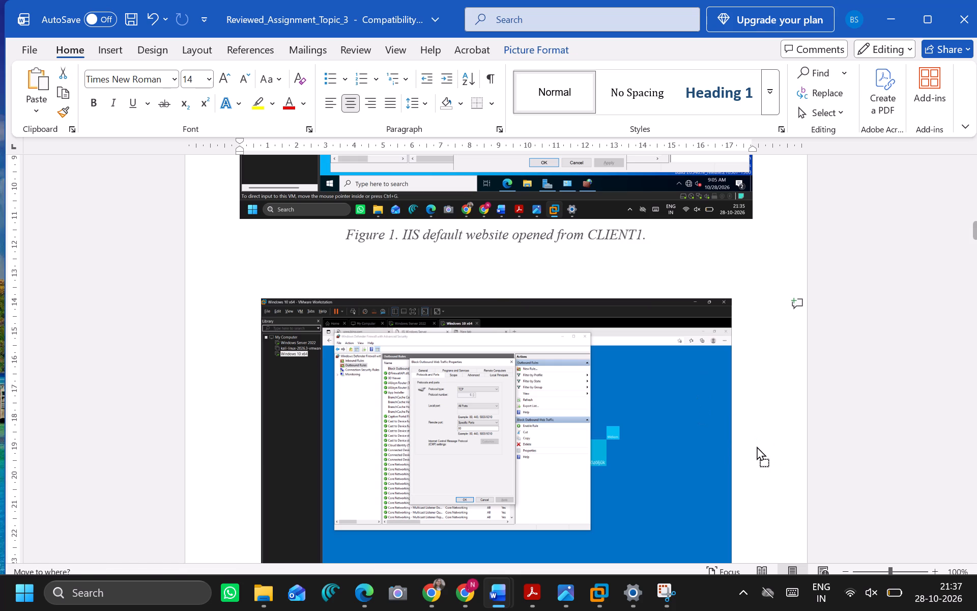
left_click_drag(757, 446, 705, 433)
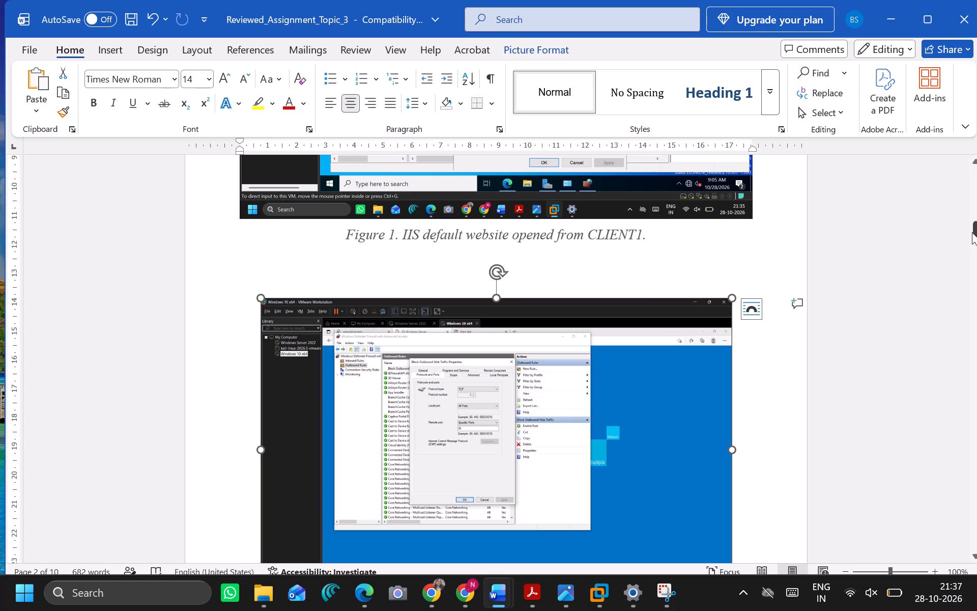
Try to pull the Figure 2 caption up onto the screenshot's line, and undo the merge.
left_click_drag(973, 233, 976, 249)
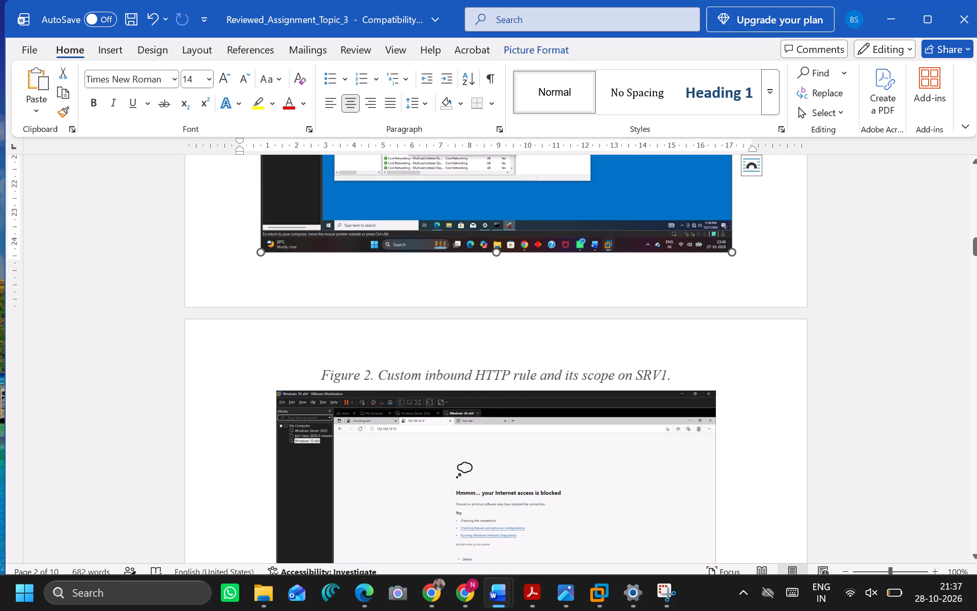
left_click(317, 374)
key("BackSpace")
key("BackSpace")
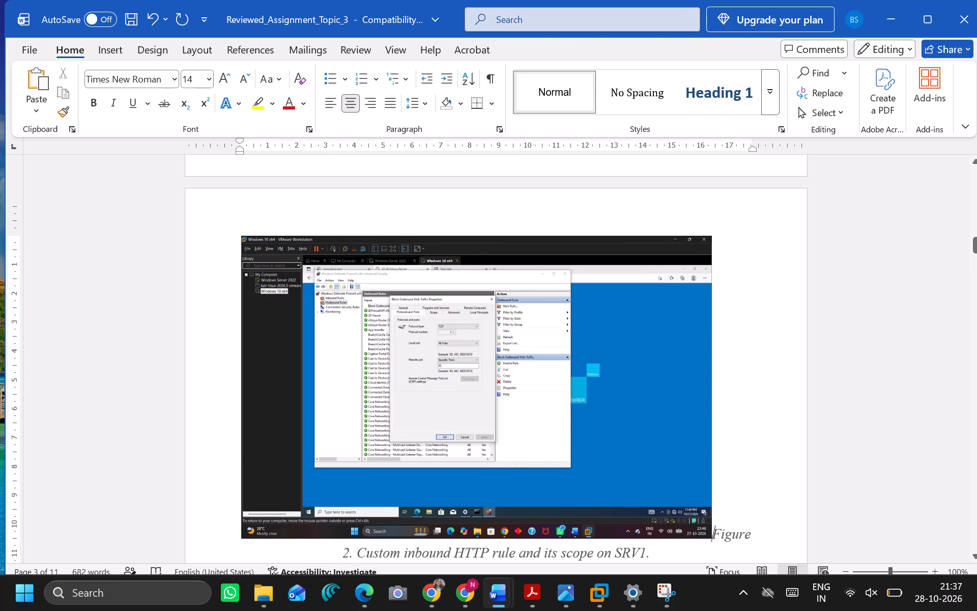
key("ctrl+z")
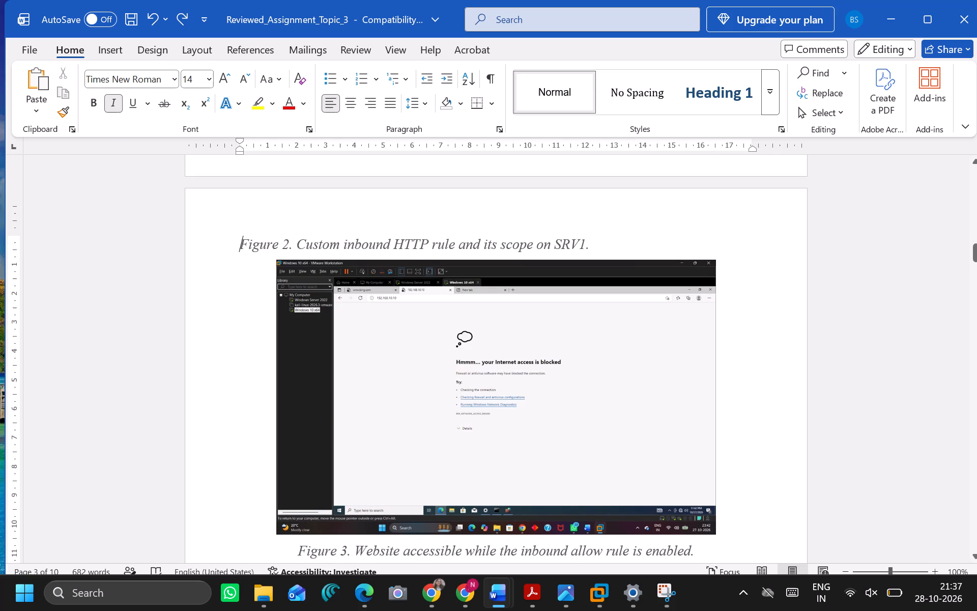
Remove the blank line above the Block Outbound Web Traffic screenshot to bring the Figure 2 caption onto the same page.
left_click_drag(976, 258, 976, 247)
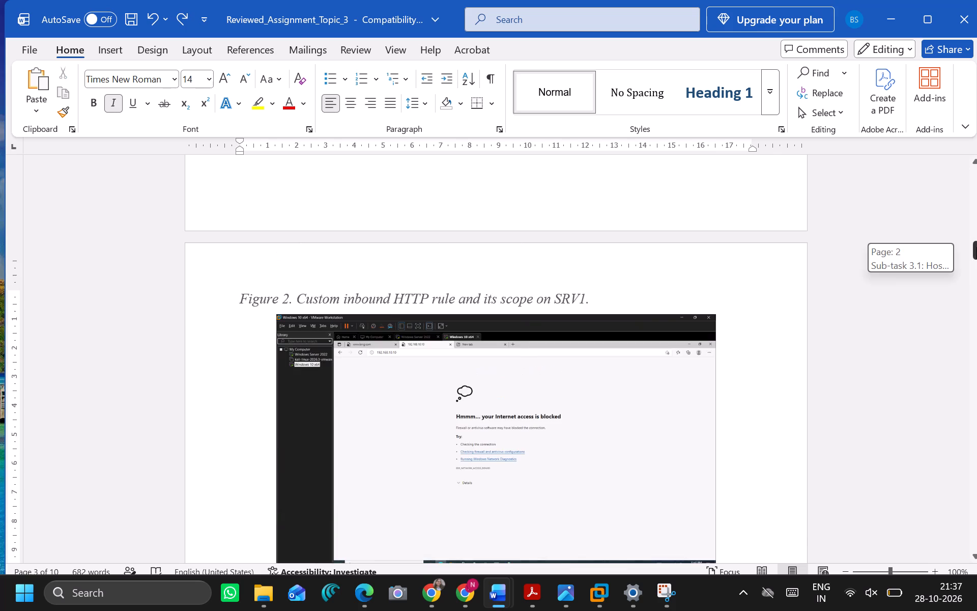
left_click_drag(976, 247, 974, 239)
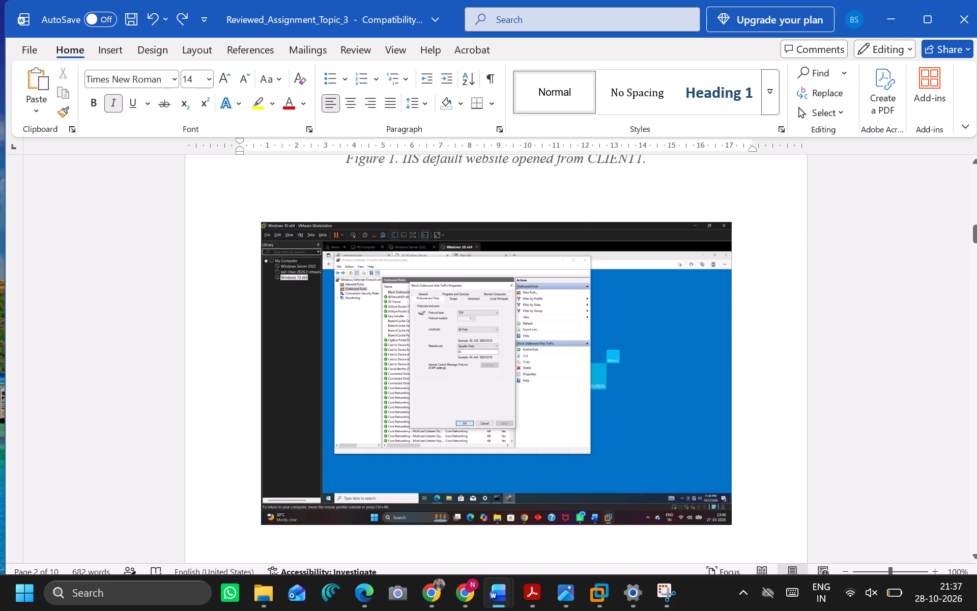
left_click(248, 238)
key("BackSpace")
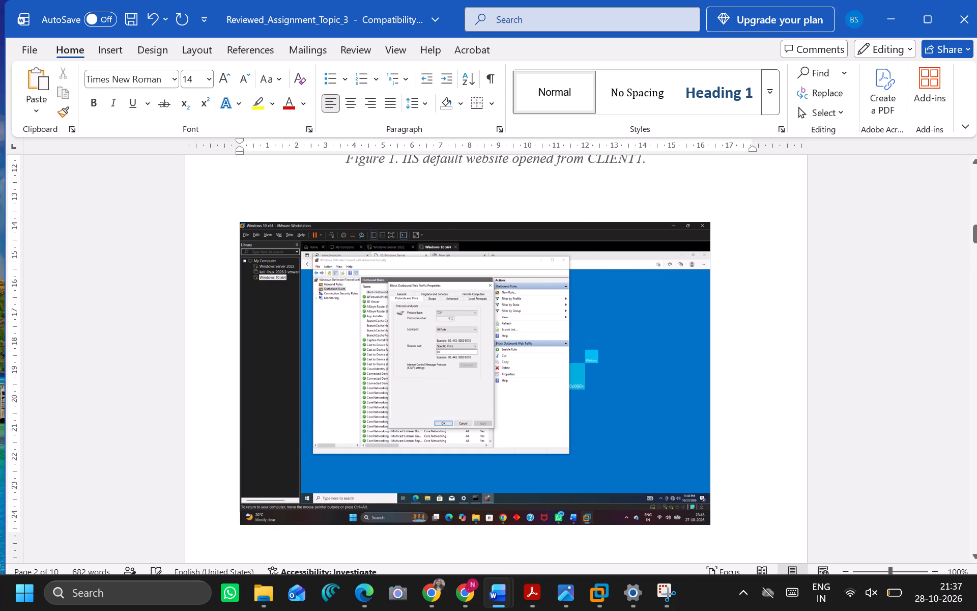
key("BackSpace")
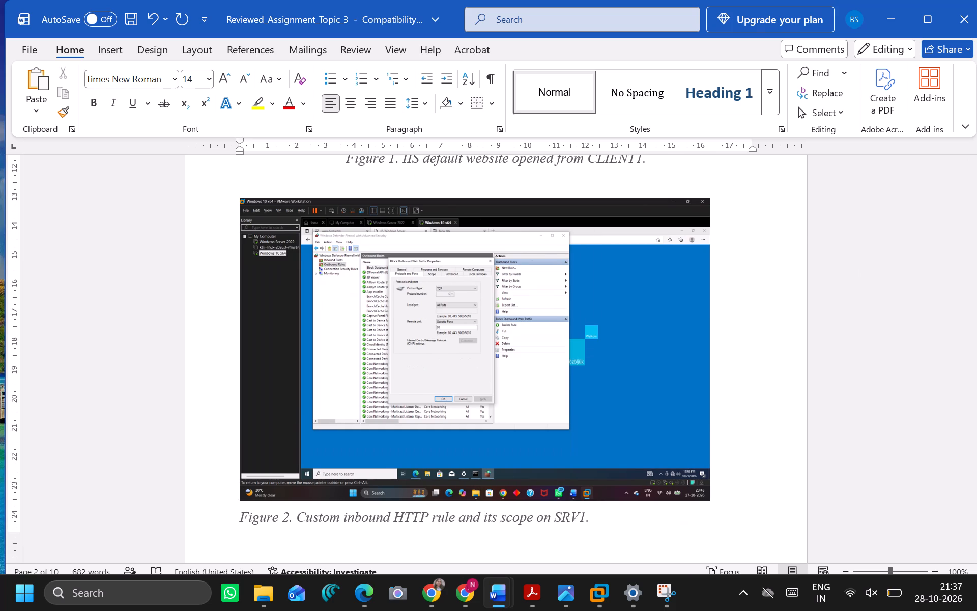
Shift the Block Outbound Web Traffic screenshot back towards the page centre by inserting spaces before it.
key("space")
key("space")
key("space")
key("space")
key("space")
key("space")
key("space")
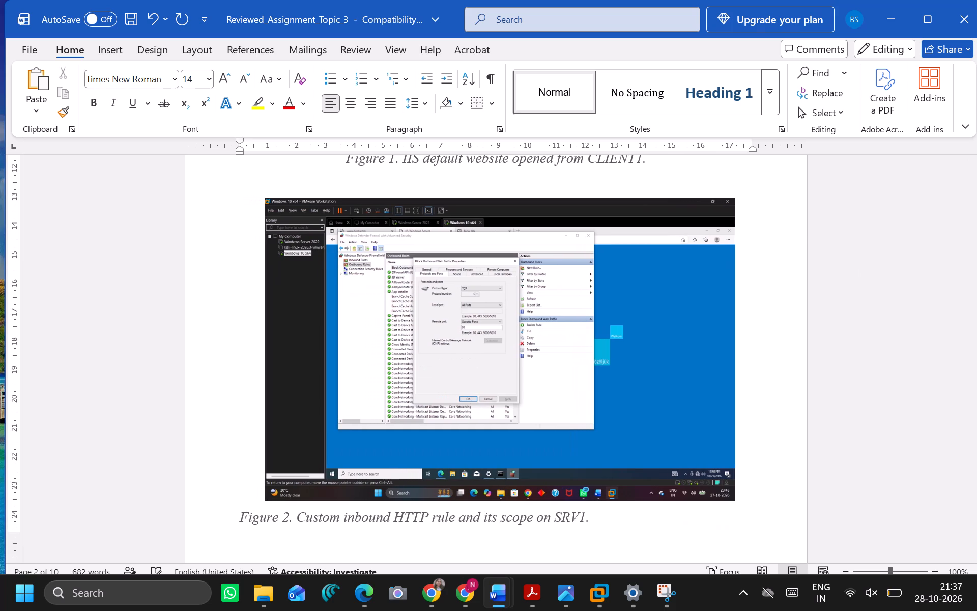
key("space")
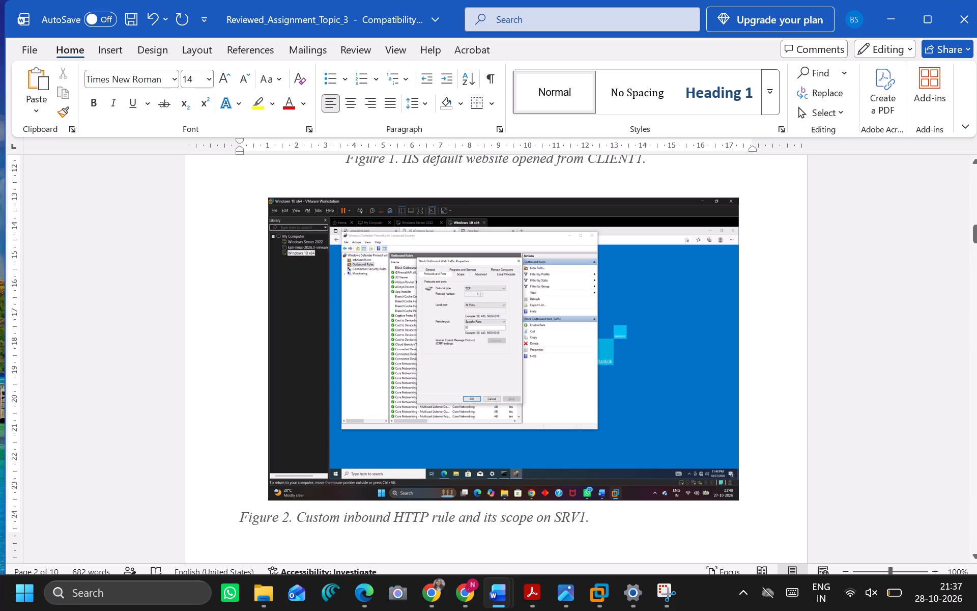
Insert spaces before the Figure 2 caption to centre it under the screenshot.
left_click(237, 516)
key("space")
key("space")
key("space")
key("space")
key("space")
key("space")
key("space")
key("space")
key("space")
key("space")
key("space")
key("space")
key("space")
key("space")
key("space")
key("space")
key("space")
key("space")
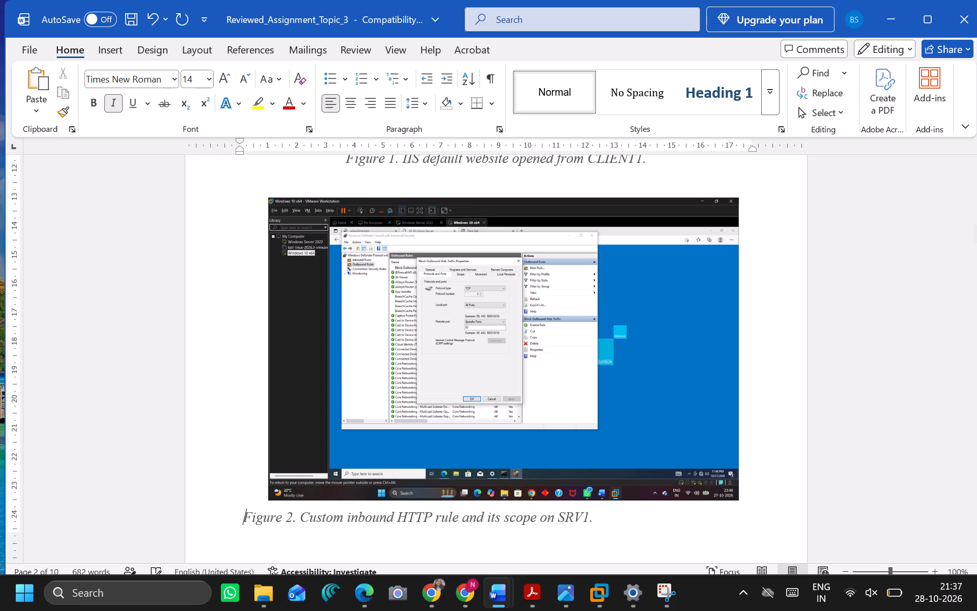
key("space")
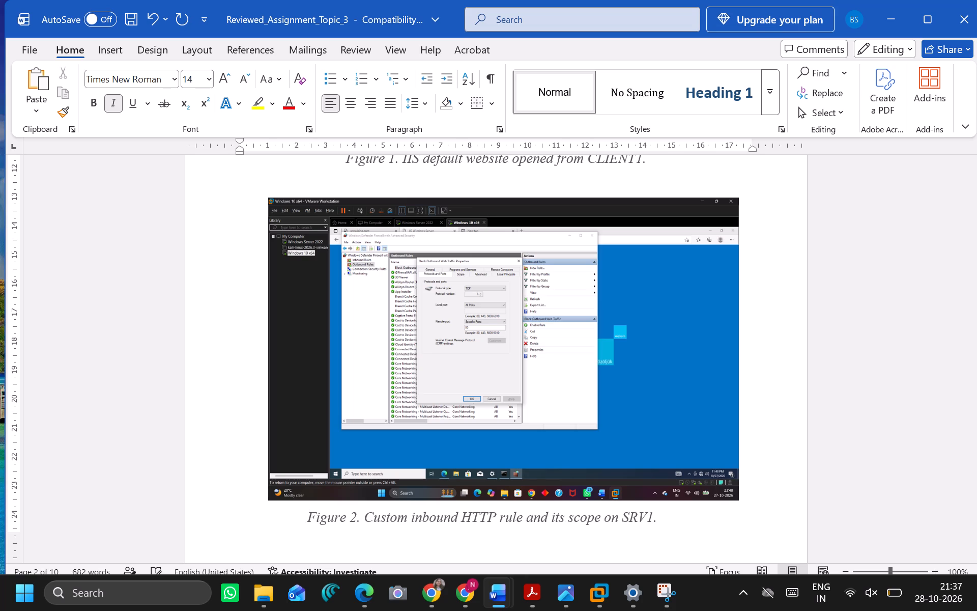
Review the figures, captions and text throughout the document, from the title page to the Submission Check section.
left_click_drag(976, 232, 976, 231)
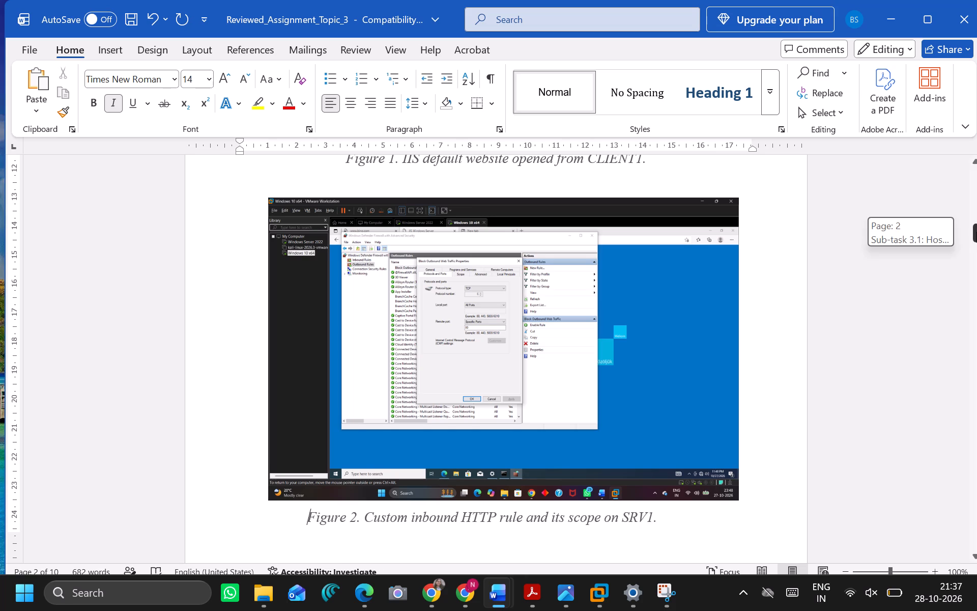
left_click_drag(976, 231, 976, 296)
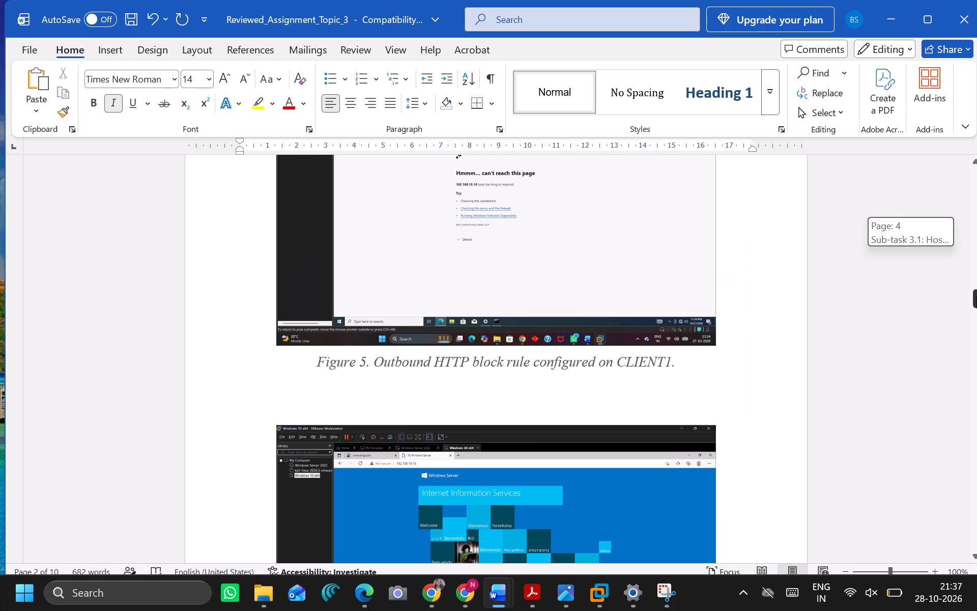
left_click_drag(976, 296, 976, 382)
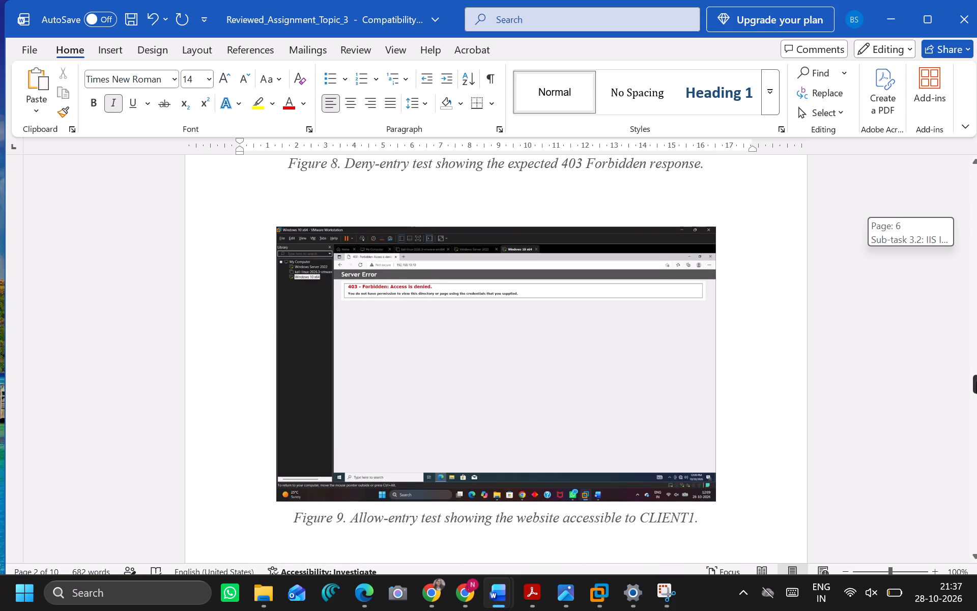
left_click_drag(976, 382, 976, 361)
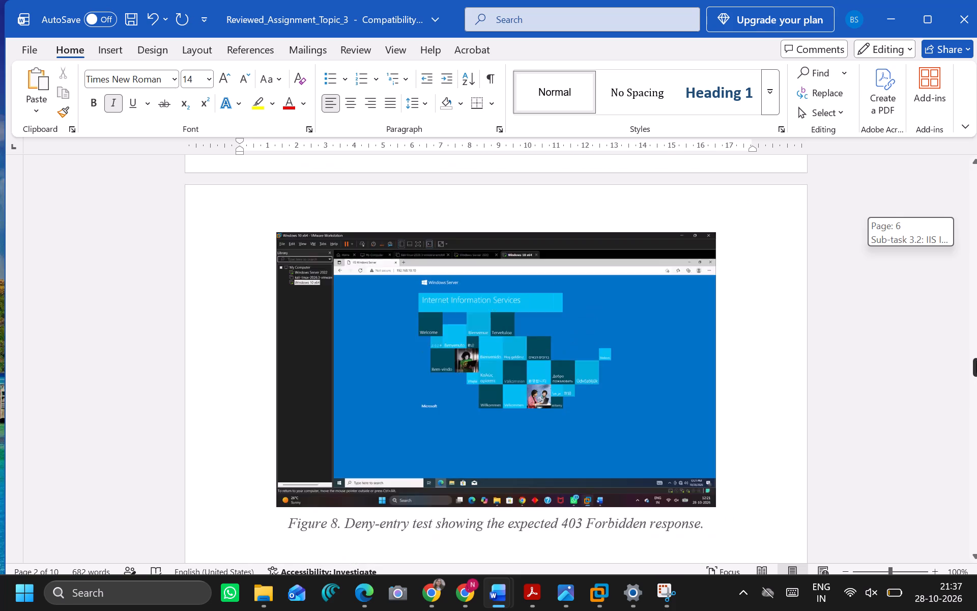
left_click_drag(976, 361, 976, 244)
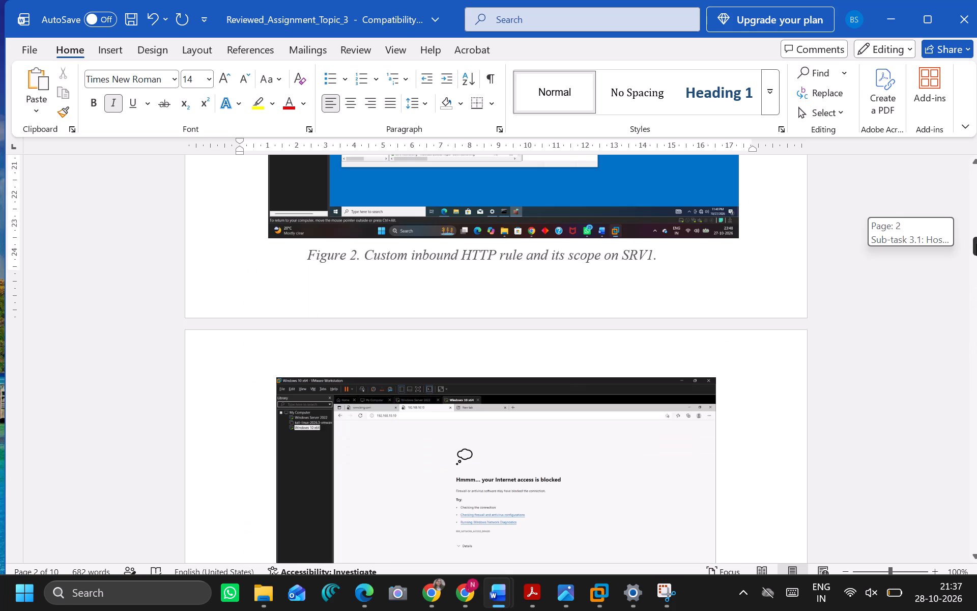
left_click_drag(976, 244, 976, 215)
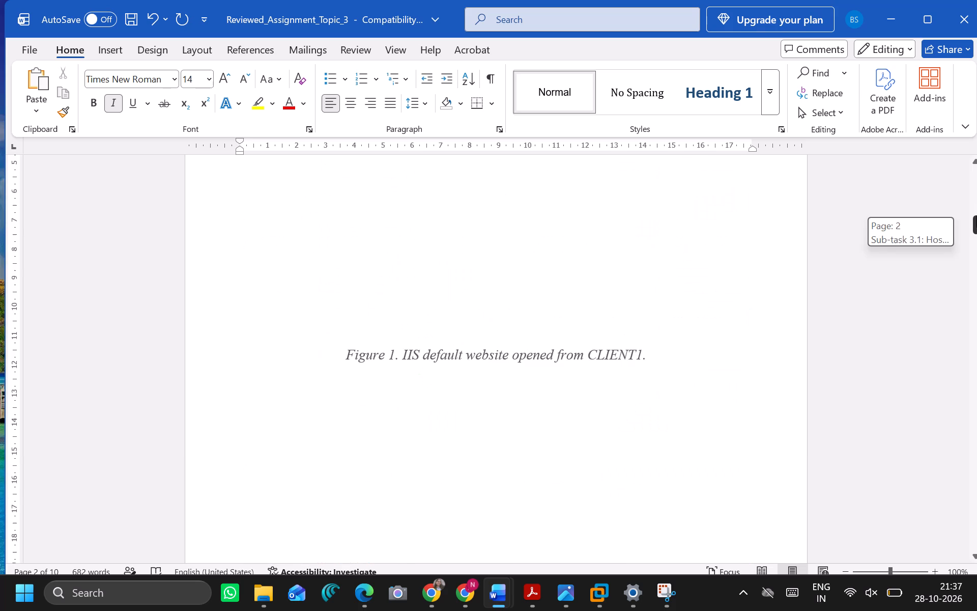
left_click_drag(976, 215, 976, 173)
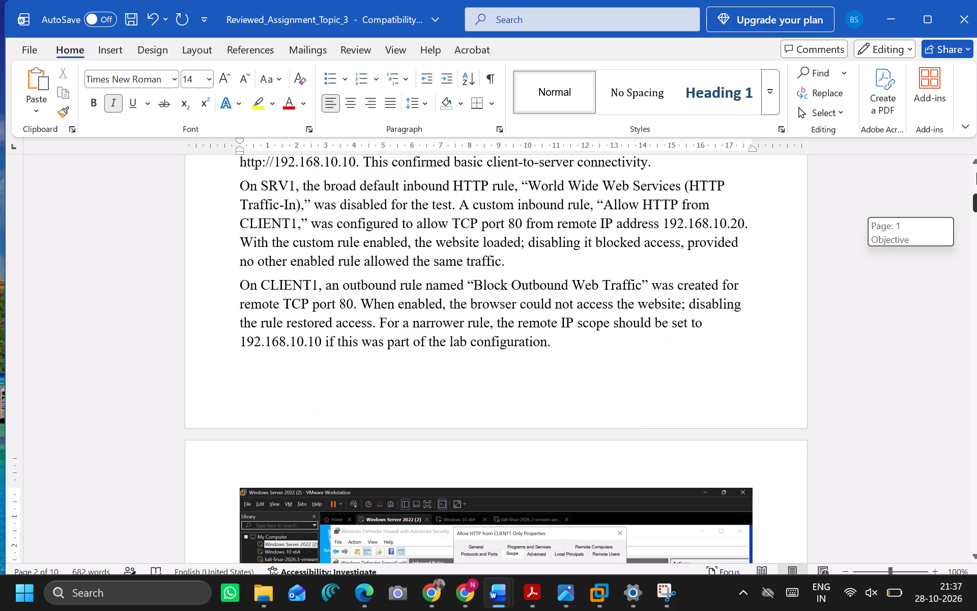
left_click_drag(976, 173, 858, 495)
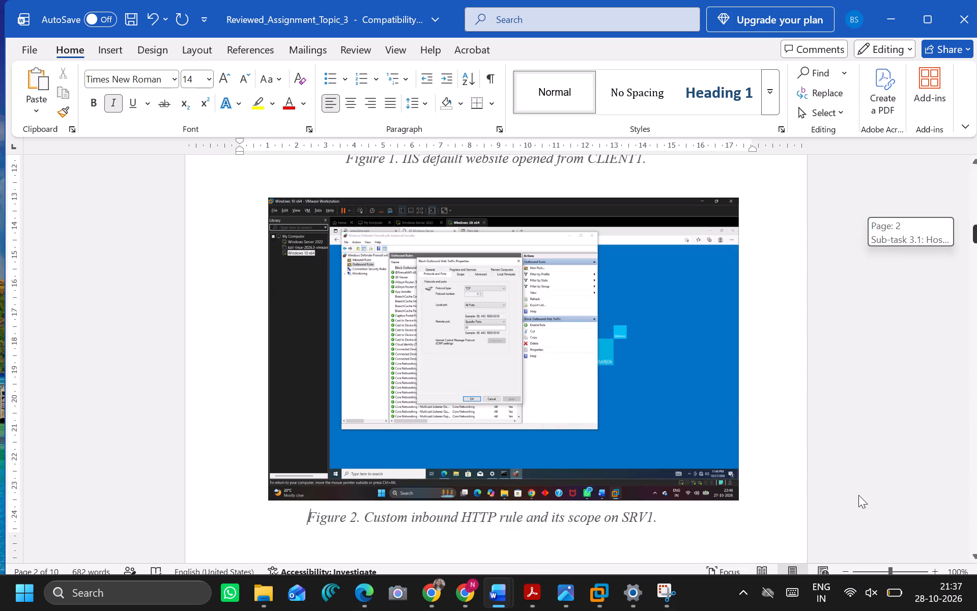
left_click_drag(858, 495, 919, 555)
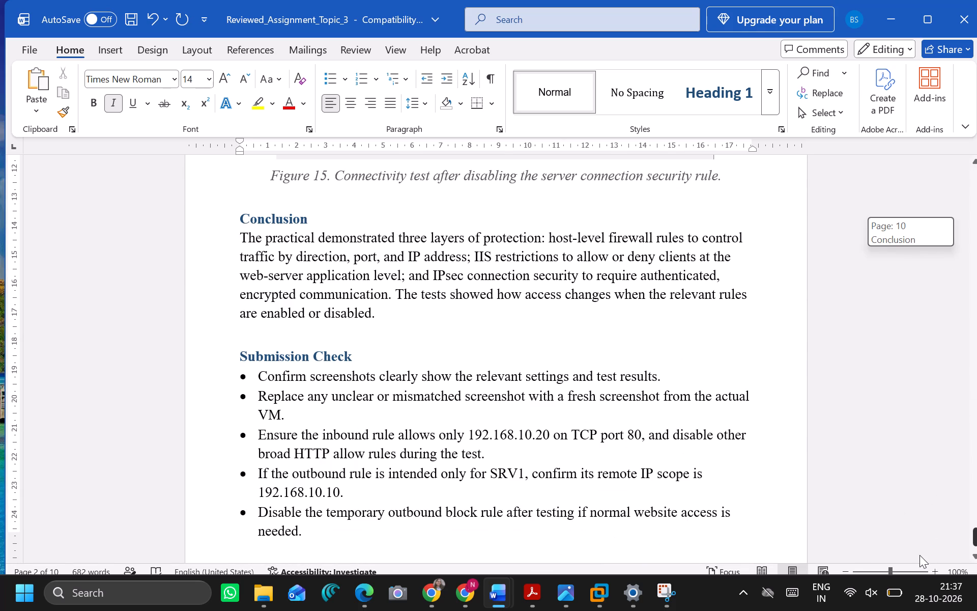
left_click_drag(919, 555, 970, 151)
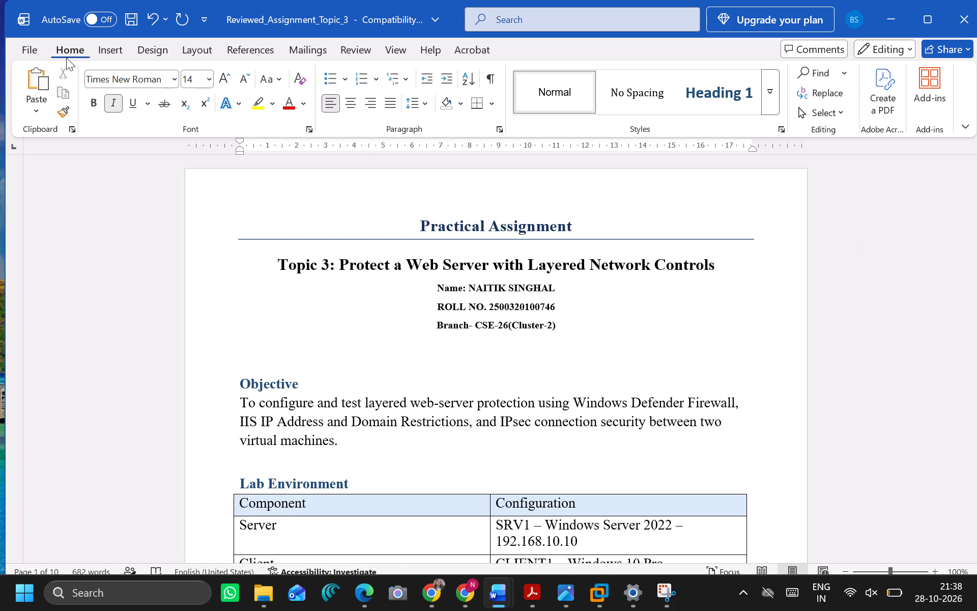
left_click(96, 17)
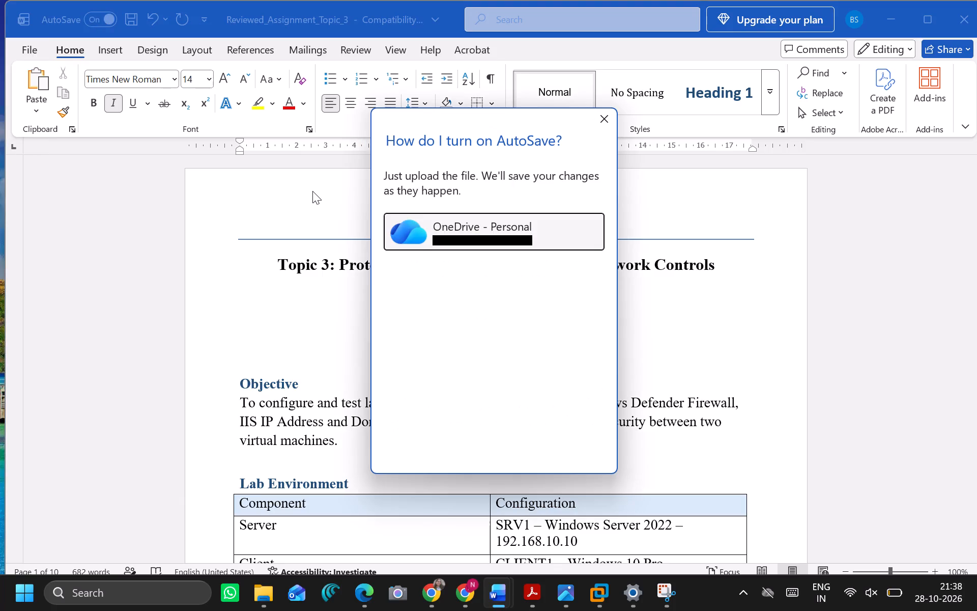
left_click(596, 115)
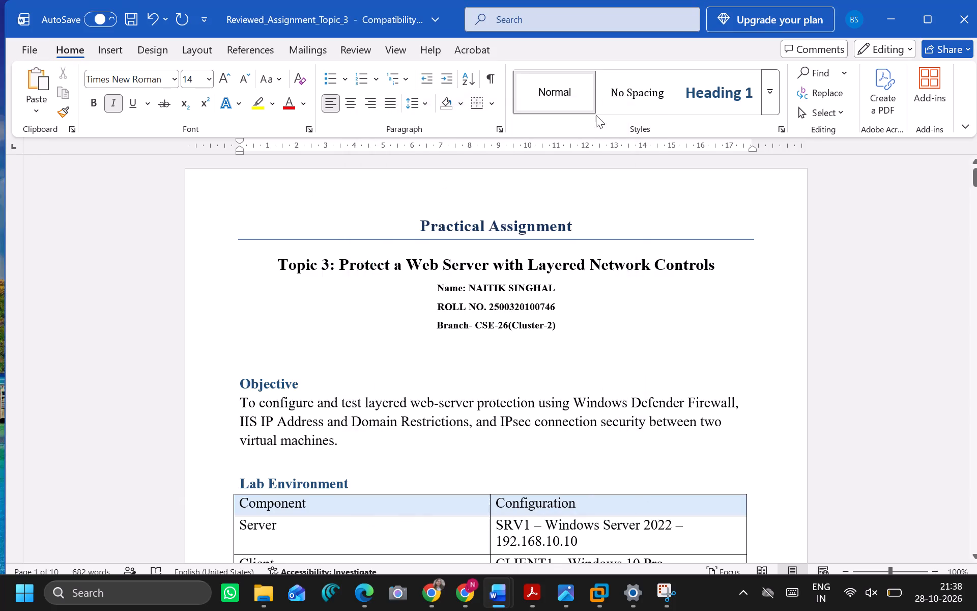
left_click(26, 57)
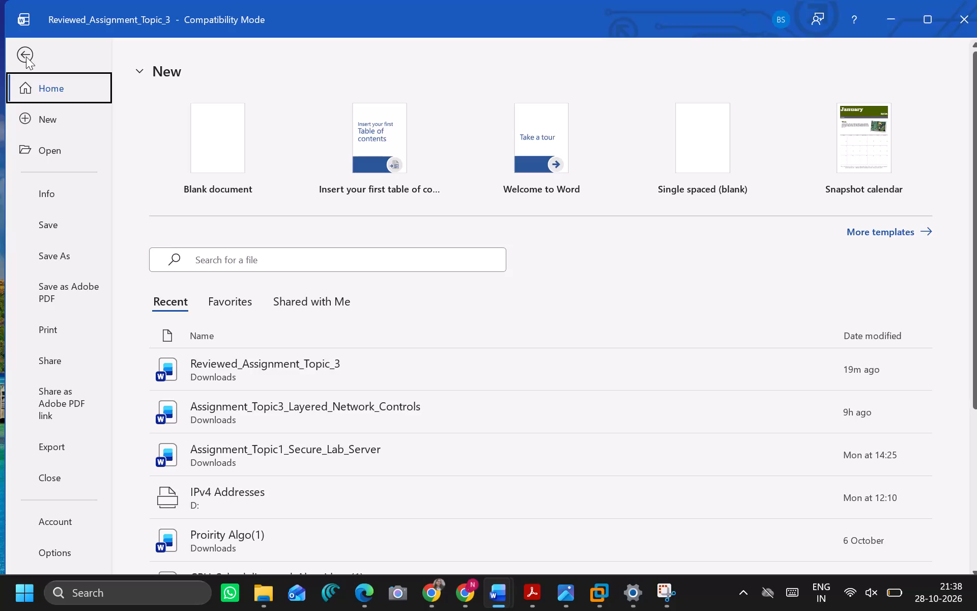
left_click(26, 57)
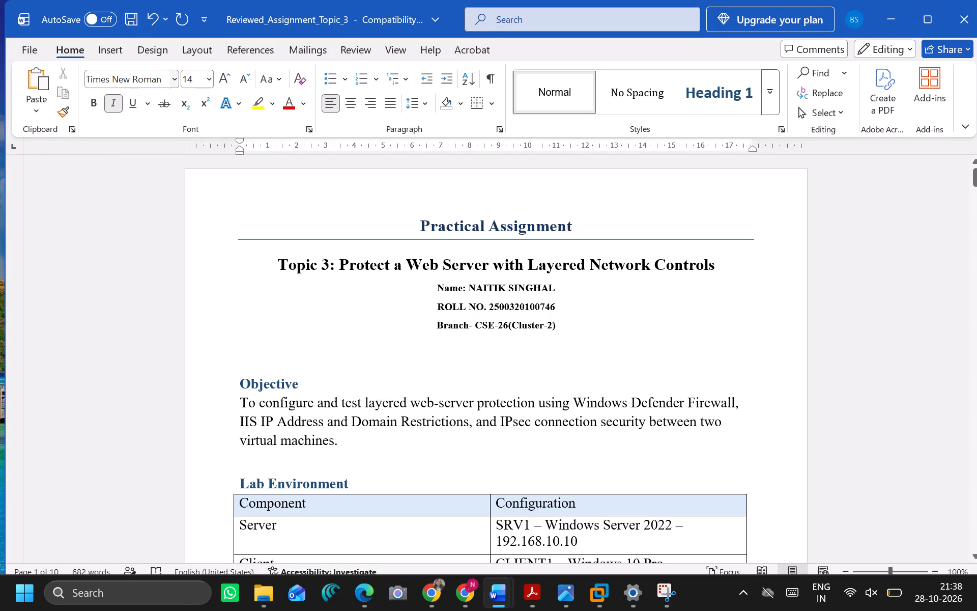
Save the assignment document under its existing name.
left_click(129, 25)
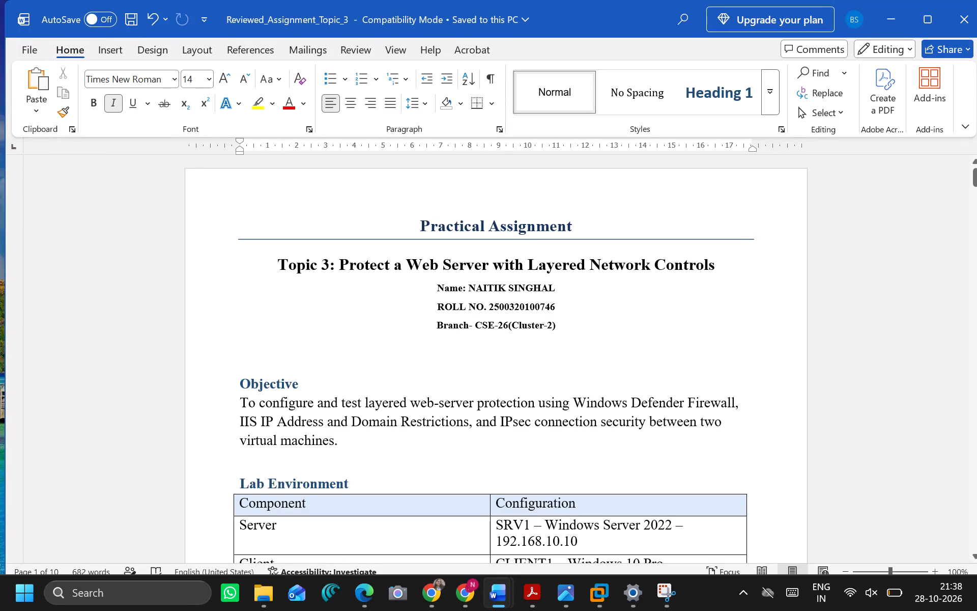
left_click_drag(976, 171, 975, 158)
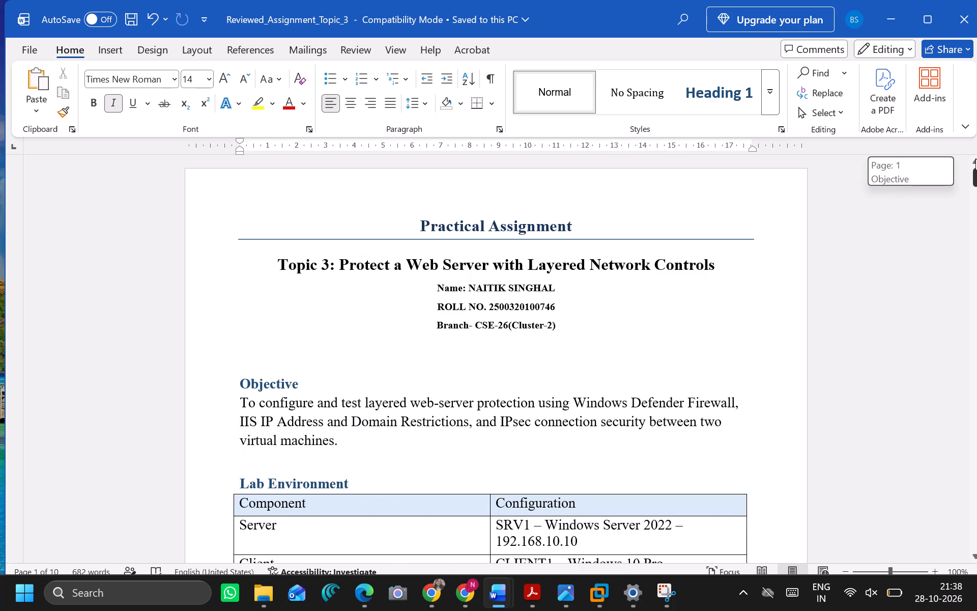
left_click_drag(975, 158, 972, 153)
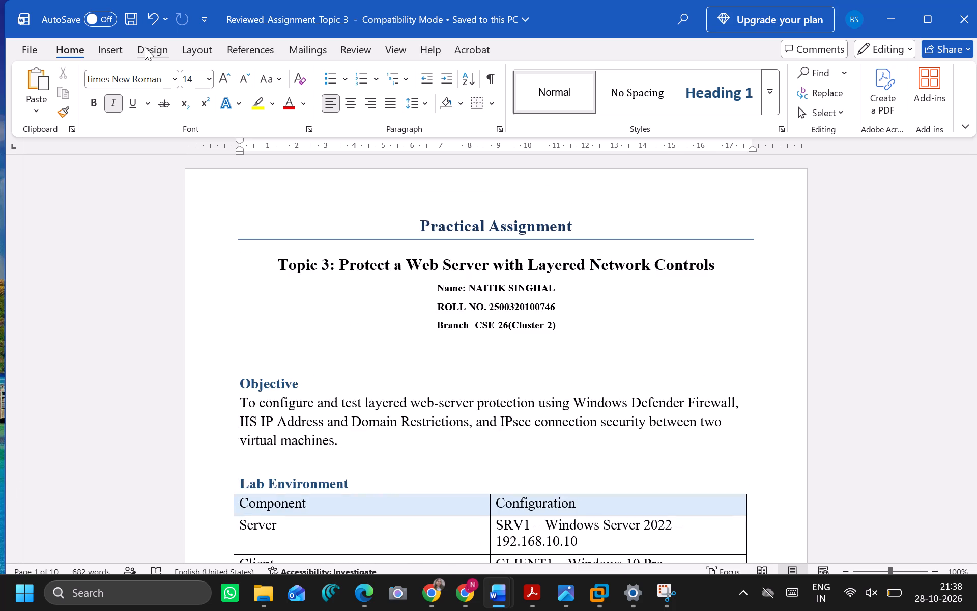
left_click(125, 20)
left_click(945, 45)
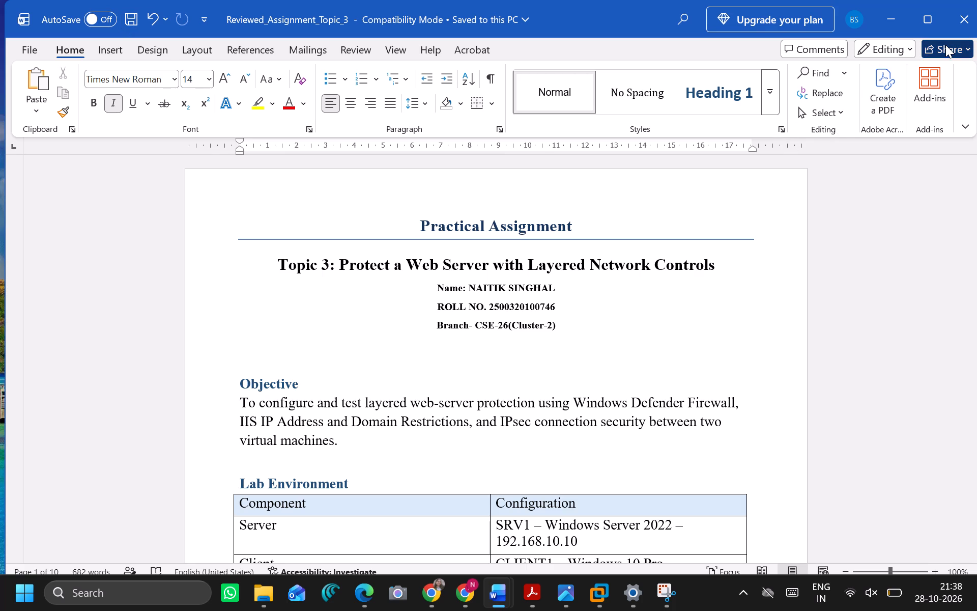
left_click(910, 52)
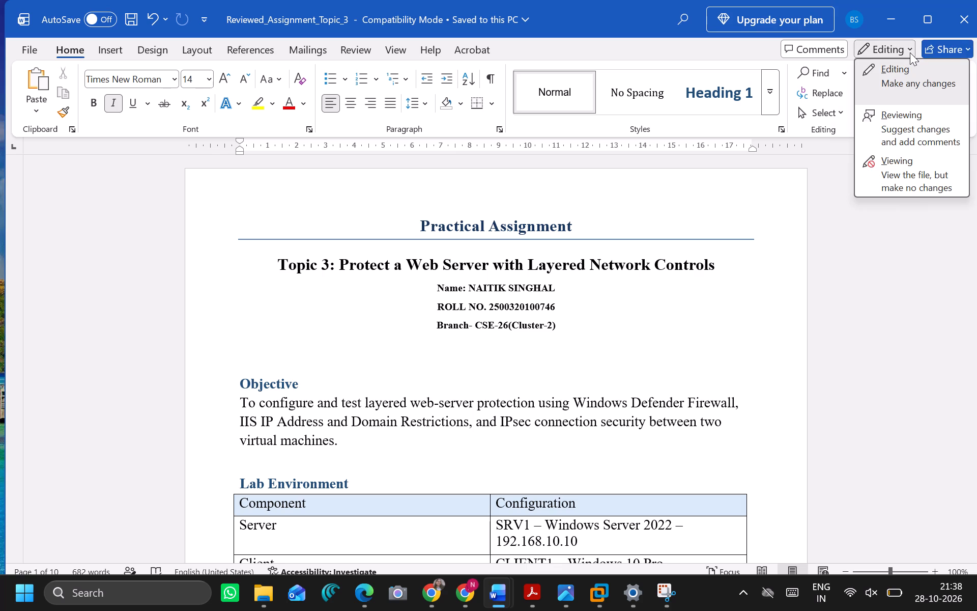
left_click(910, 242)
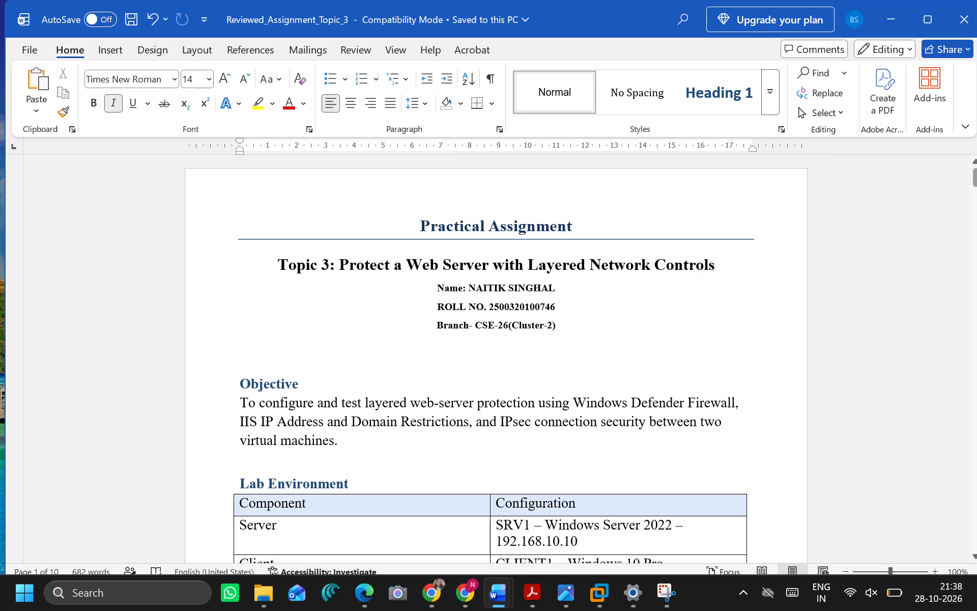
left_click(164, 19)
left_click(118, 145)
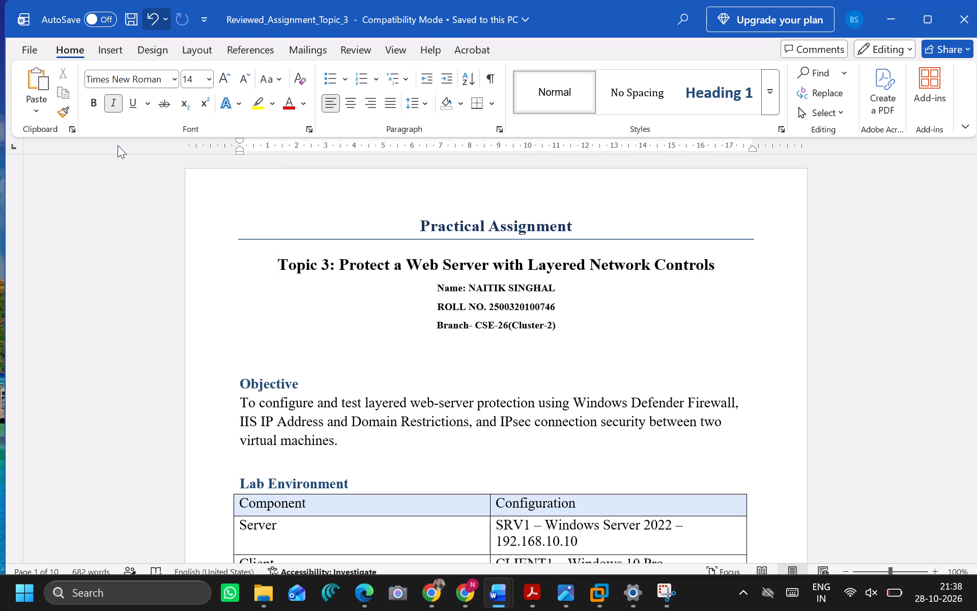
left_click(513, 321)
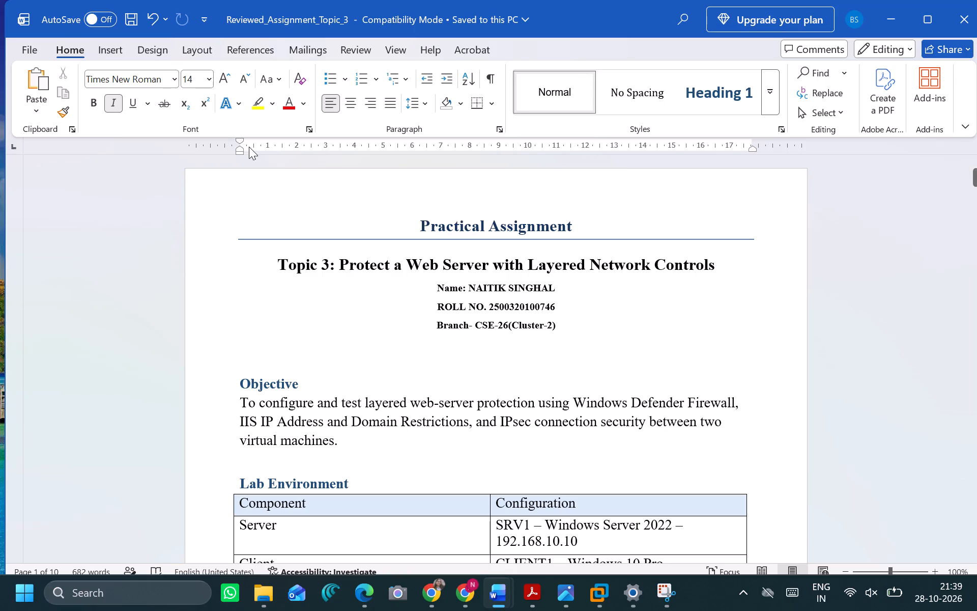
Turn on AutoSave for the assignment document by uploading it to OneDrive - Personal.
left_click(99, 20)
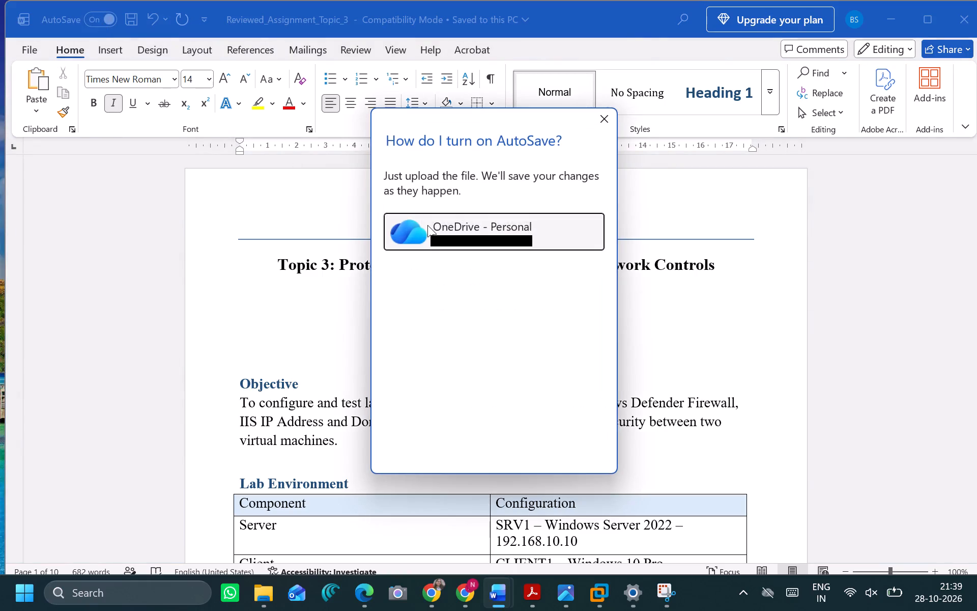
left_click(427, 225)
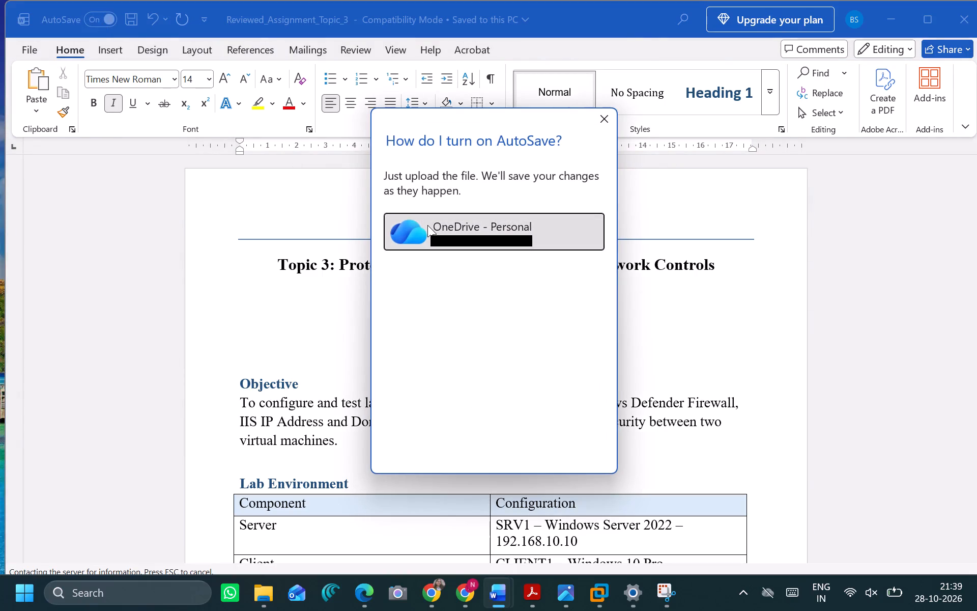
left_click(427, 225)
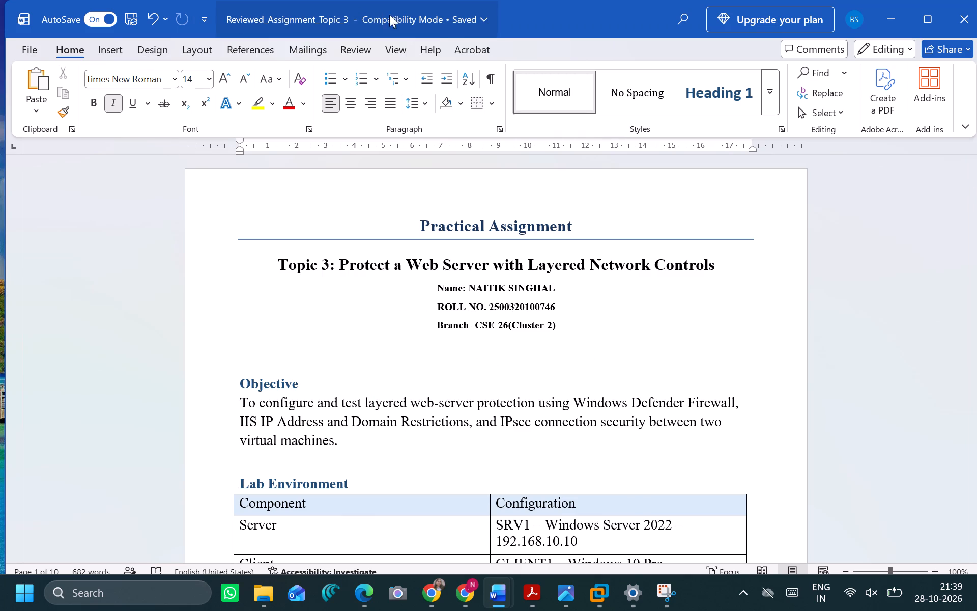
Check the document's file name and OneDrive location, and save it under the same name.
left_click(459, 24)
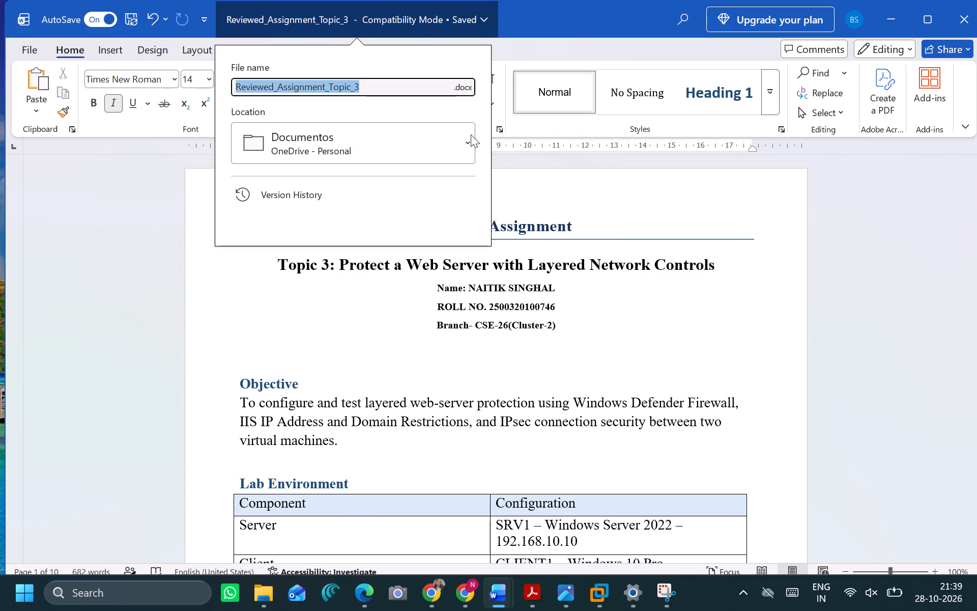
left_click(132, 22)
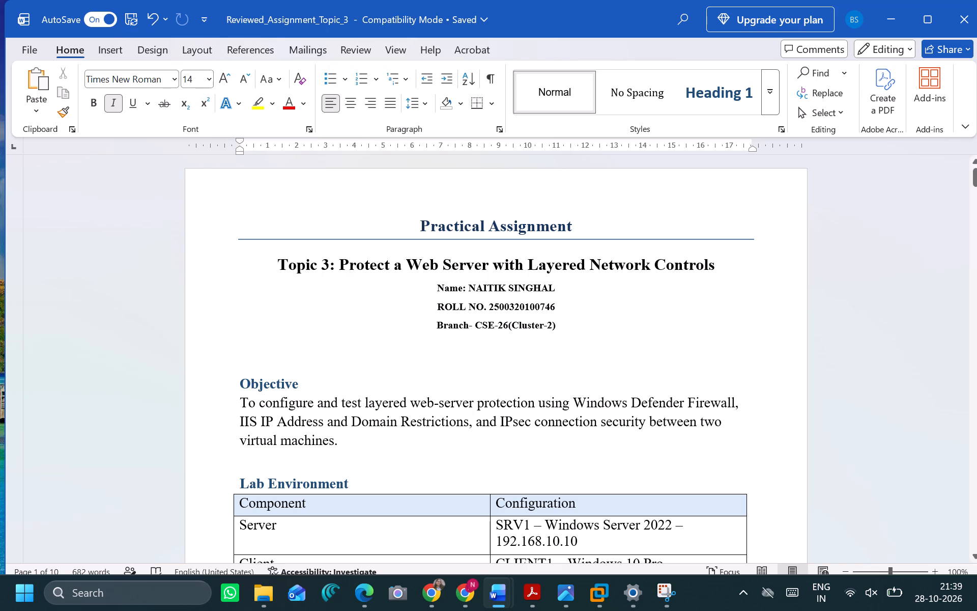
key("ctrl+s")
Switch to File Explorer, dismiss the OneDrive sign-in, and look through the OneDrive Documents folder for the assignment file.
left_click(873, 26)
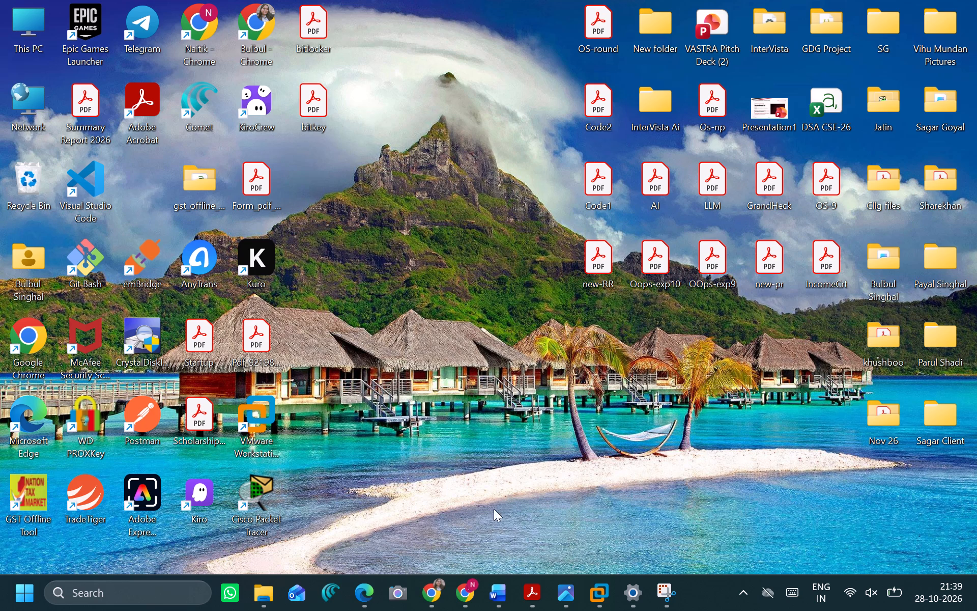
left_click(268, 599)
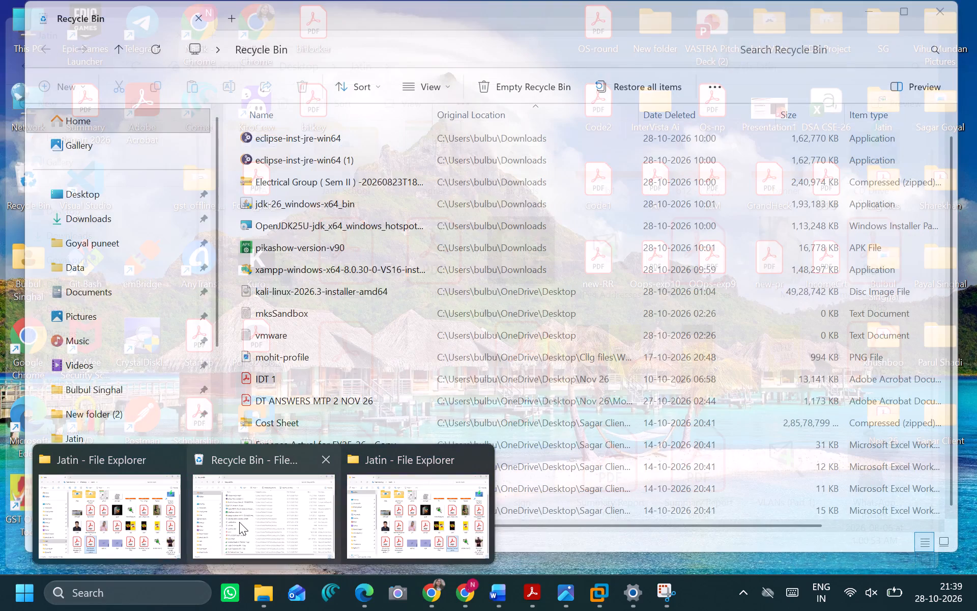
left_click(239, 522)
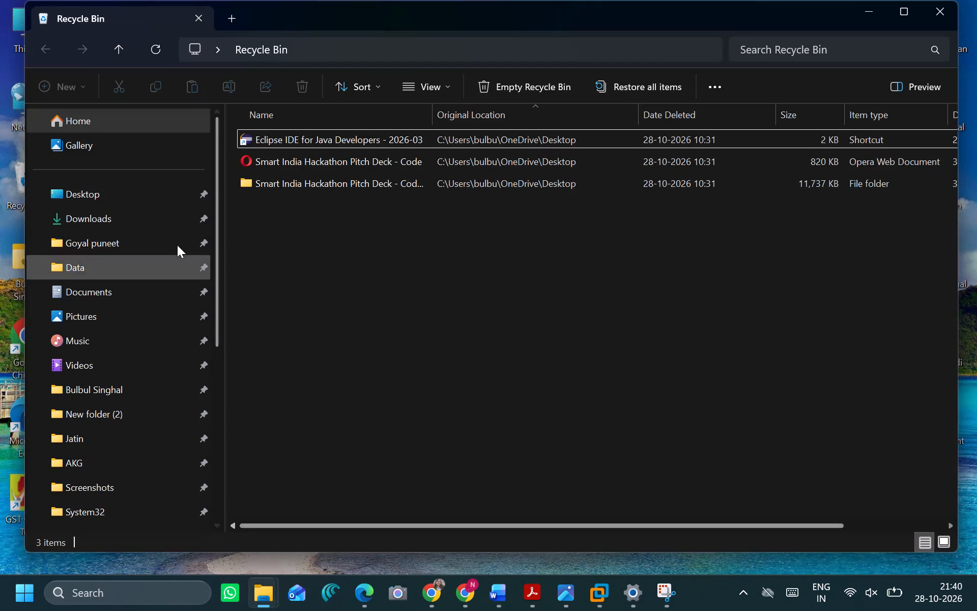
left_click_drag(221, 284, 217, 356)
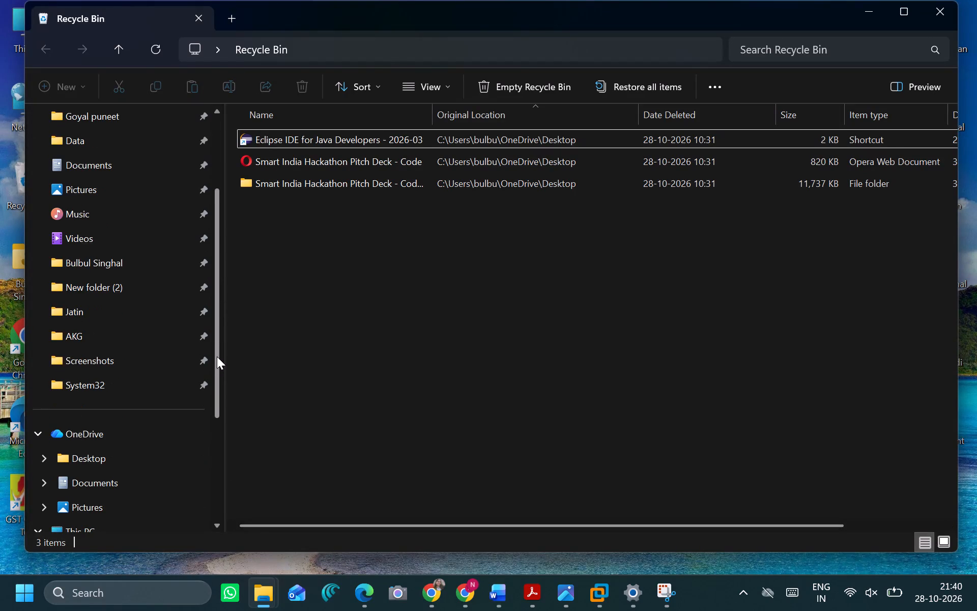
left_click_drag(217, 356, 217, 358)
left_click(146, 428)
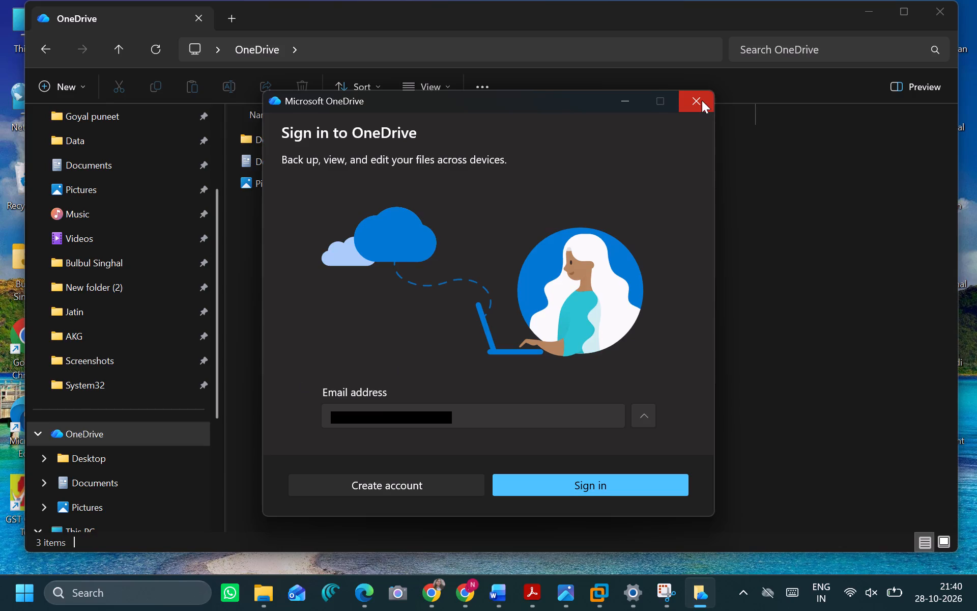
left_click(702, 100)
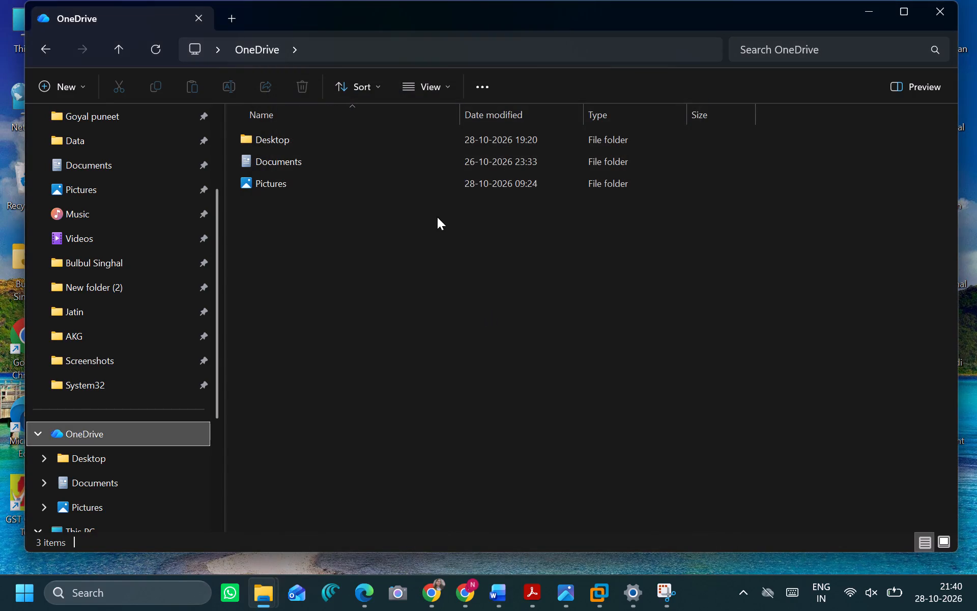
left_click(390, 147)
left_click(388, 162)
double_click(388, 162)
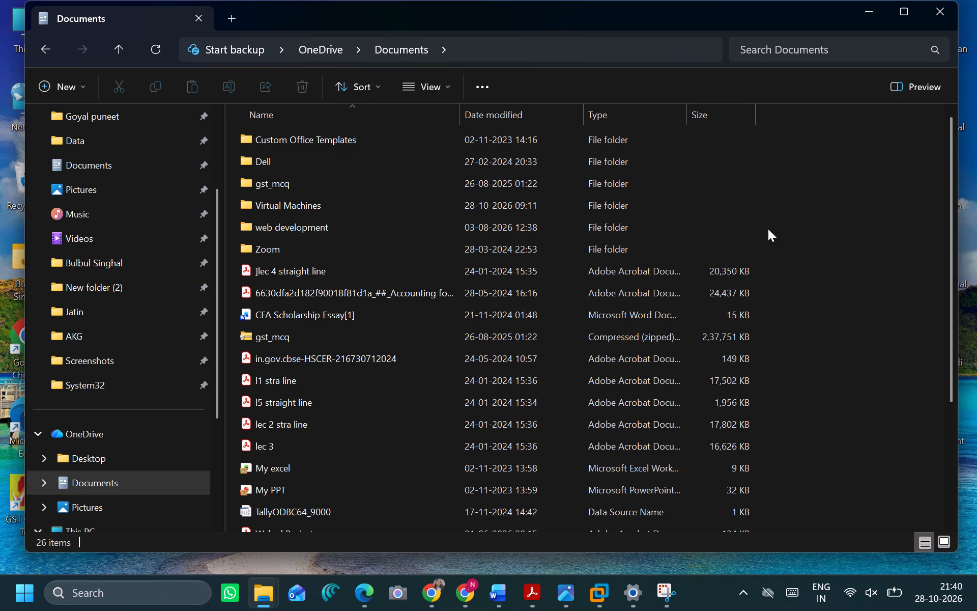
left_click_drag(960, 141, 958, 144)
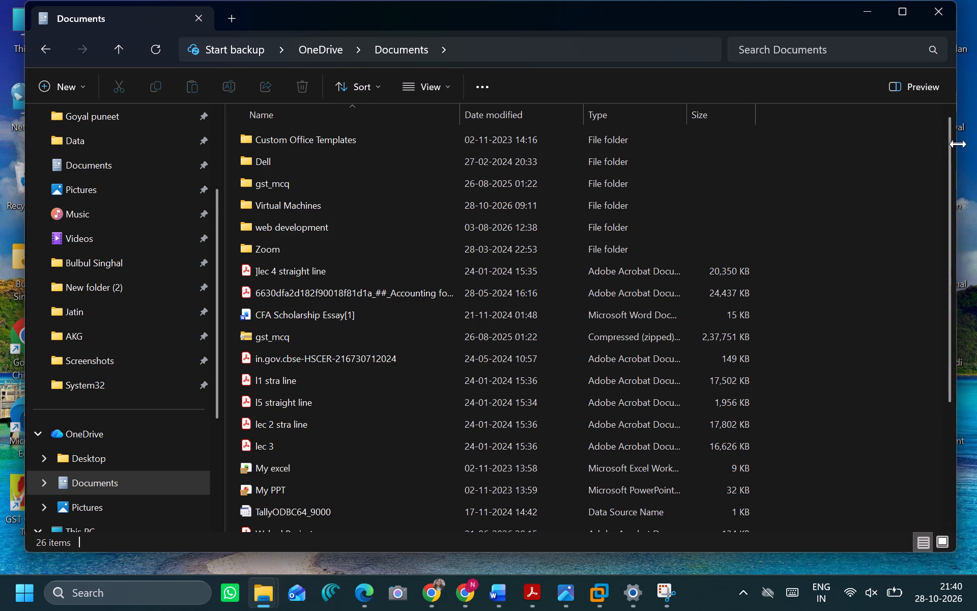
left_click_drag(958, 144, 952, 154)
left_click_drag(945, 166, 928, 292)
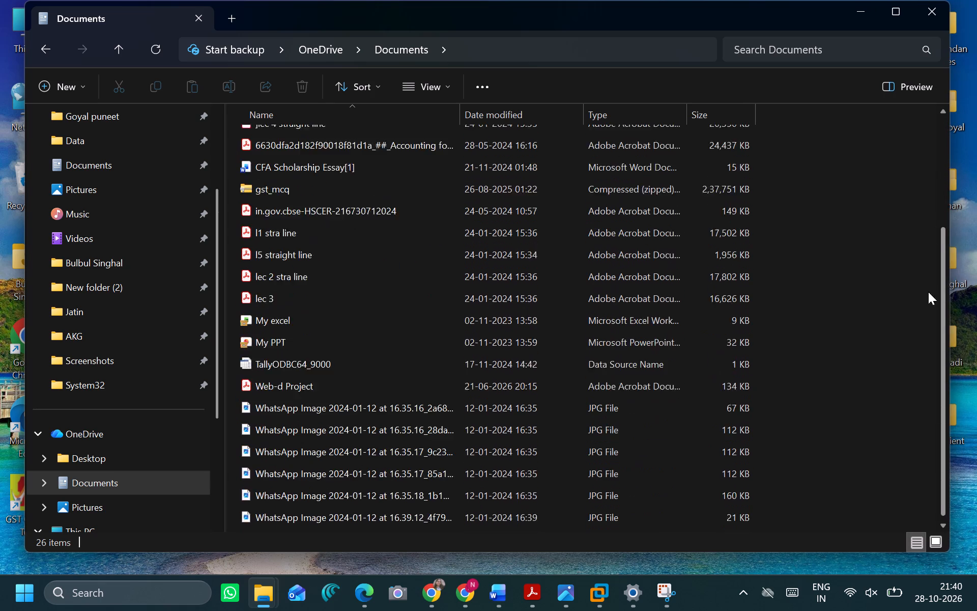
left_click_drag(928, 292, 942, 95)
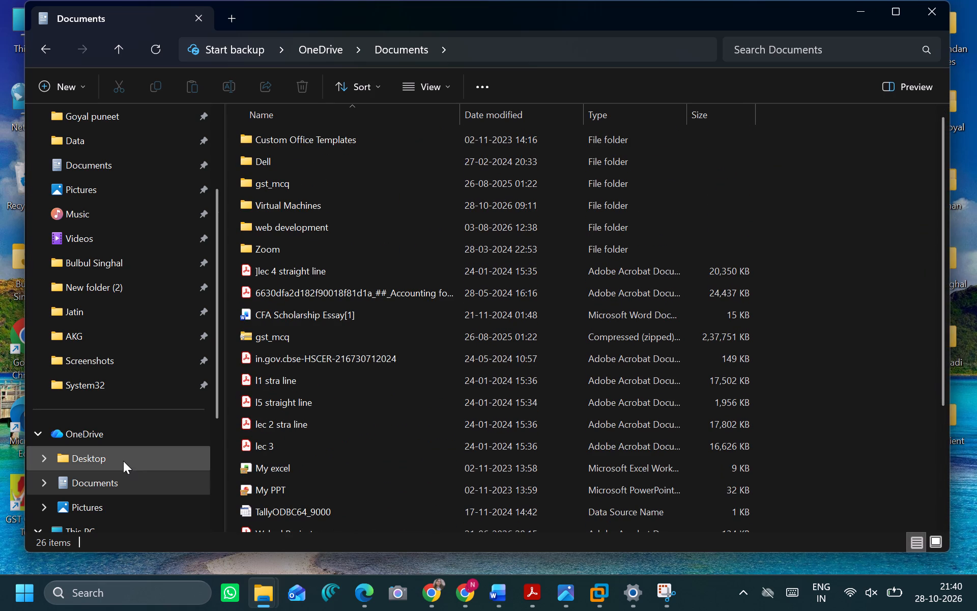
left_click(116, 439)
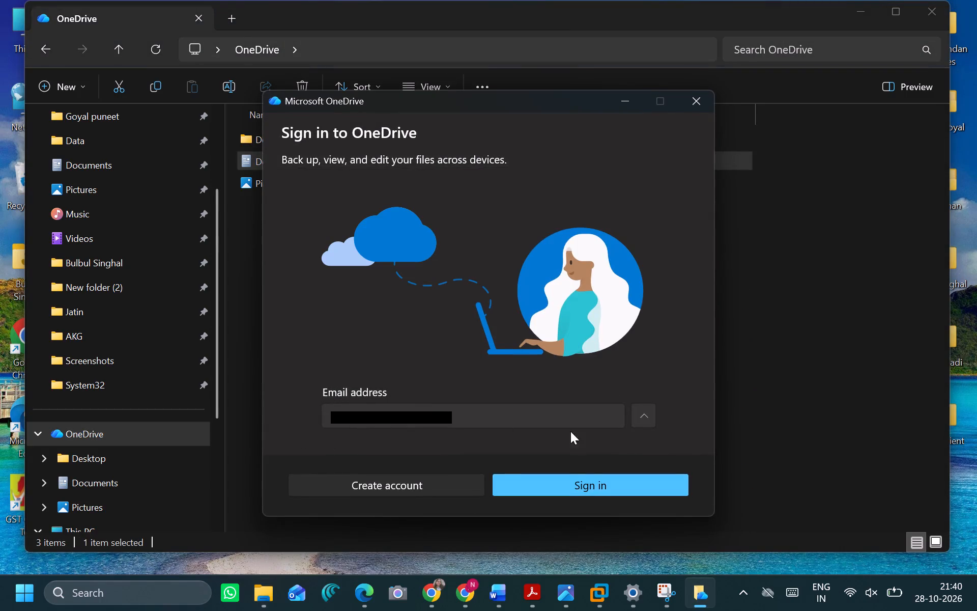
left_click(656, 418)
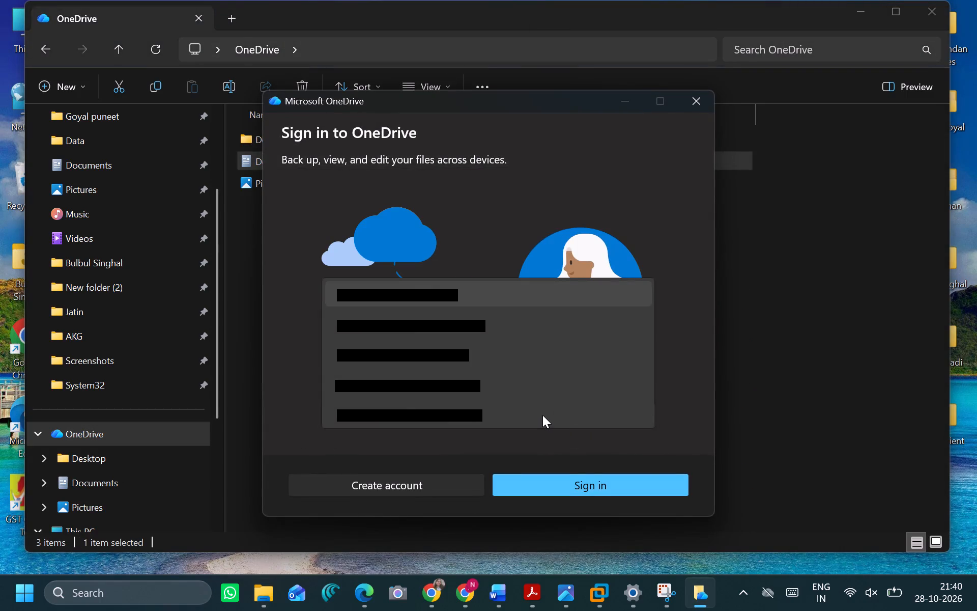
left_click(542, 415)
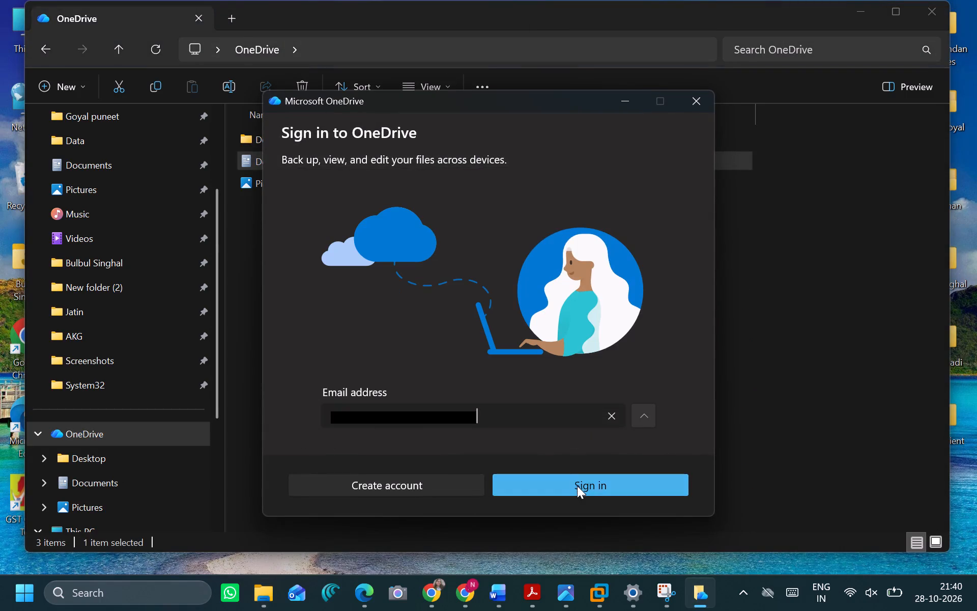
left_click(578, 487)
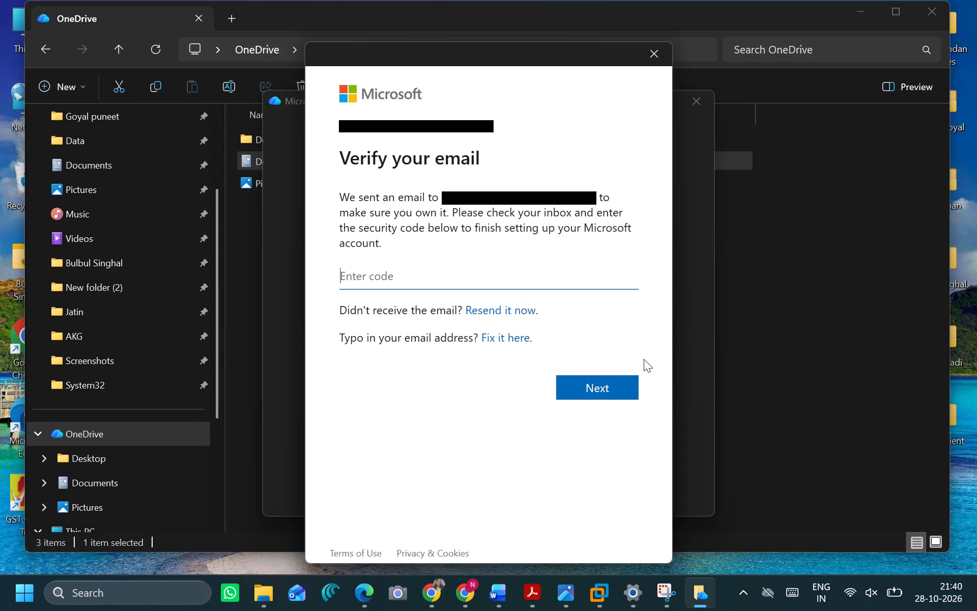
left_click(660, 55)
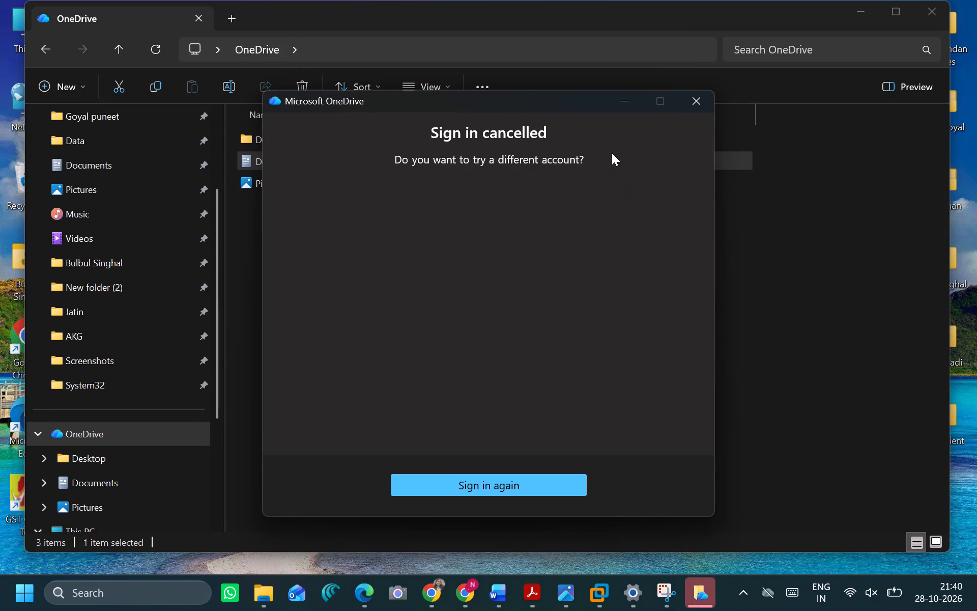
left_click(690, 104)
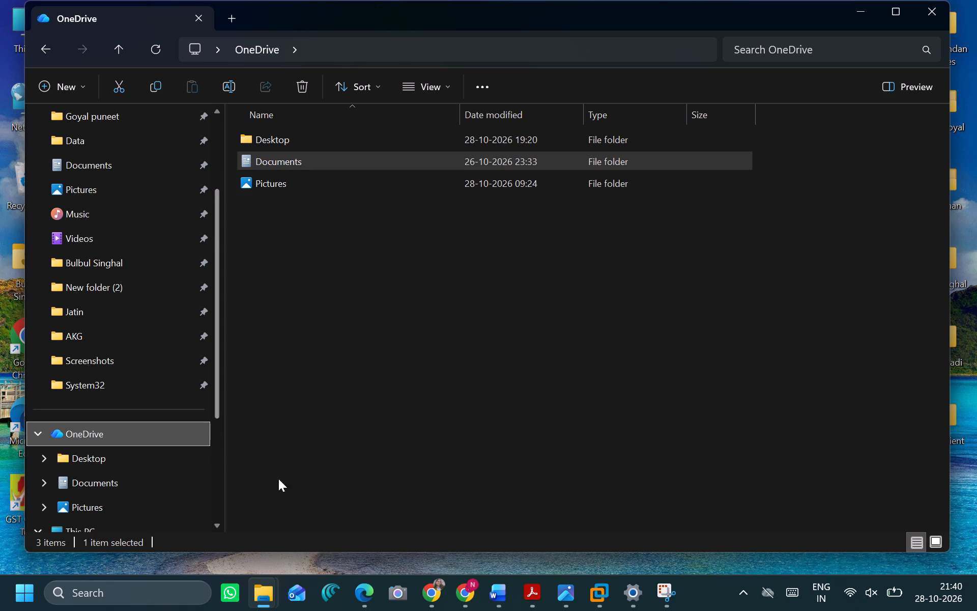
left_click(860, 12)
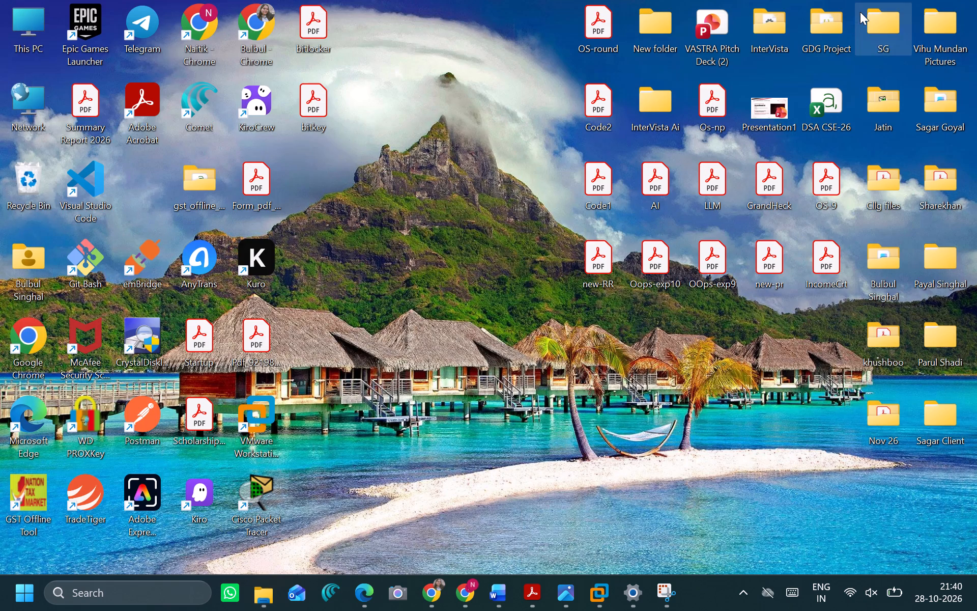
Return to Reviewed_Assignment_Topic_3 in Word and inspect the available actions for its OneDrive copy among the recent files.
left_click(514, 604)
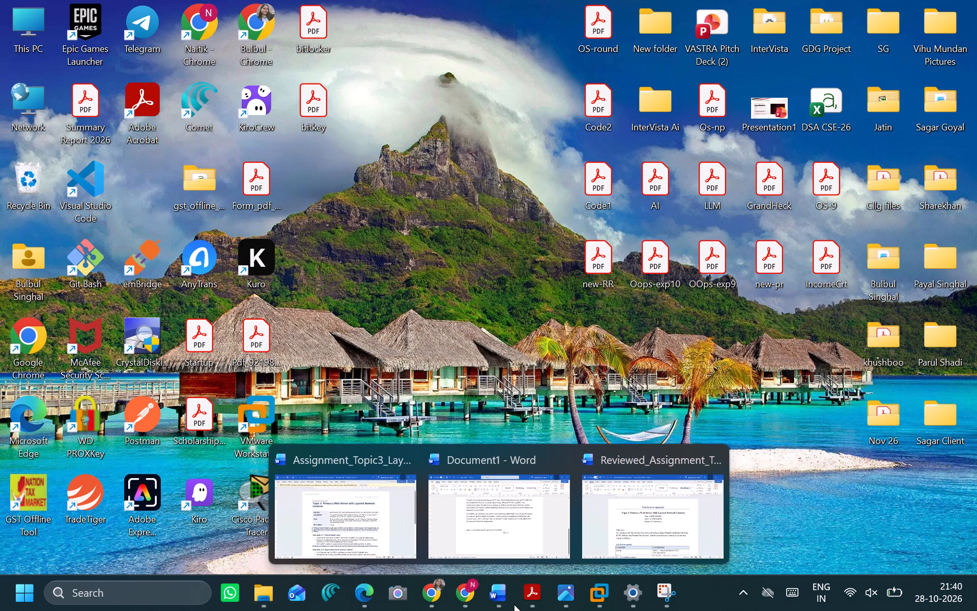
left_click(608, 507)
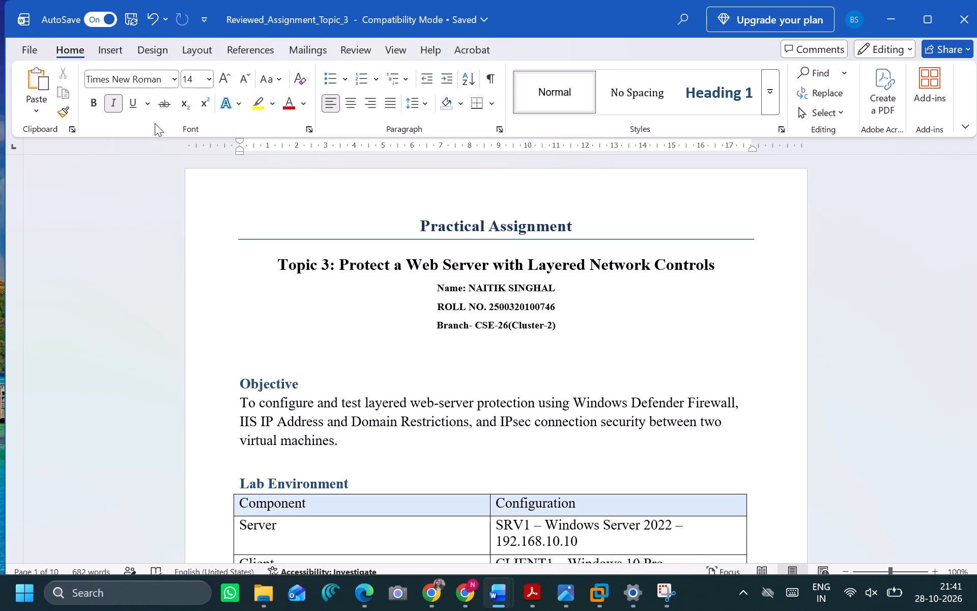
left_click(43, 53)
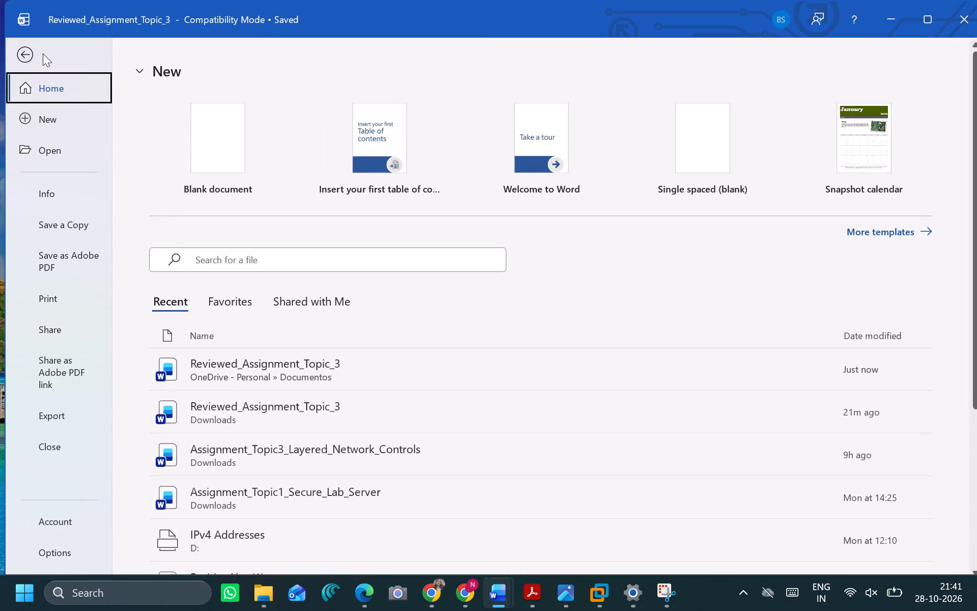
right_click(186, 366)
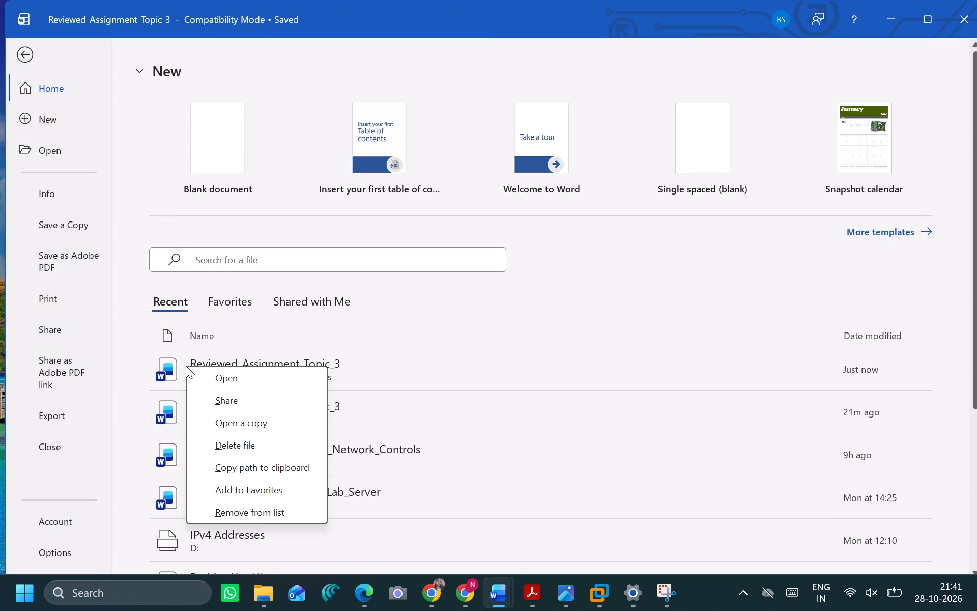
left_click(348, 387)
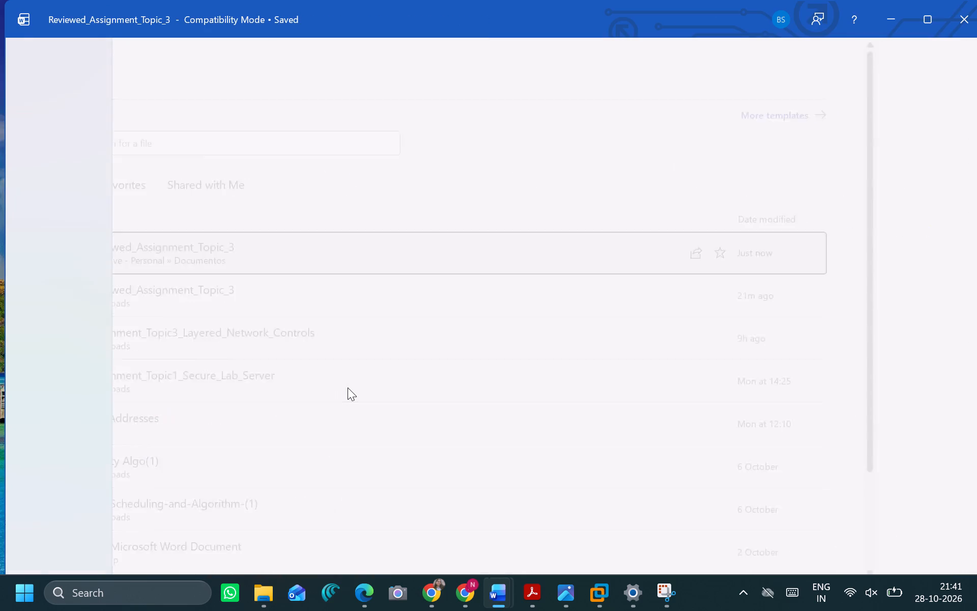
Open the print preview of the assignment document and check its first page.
left_click(39, 53)
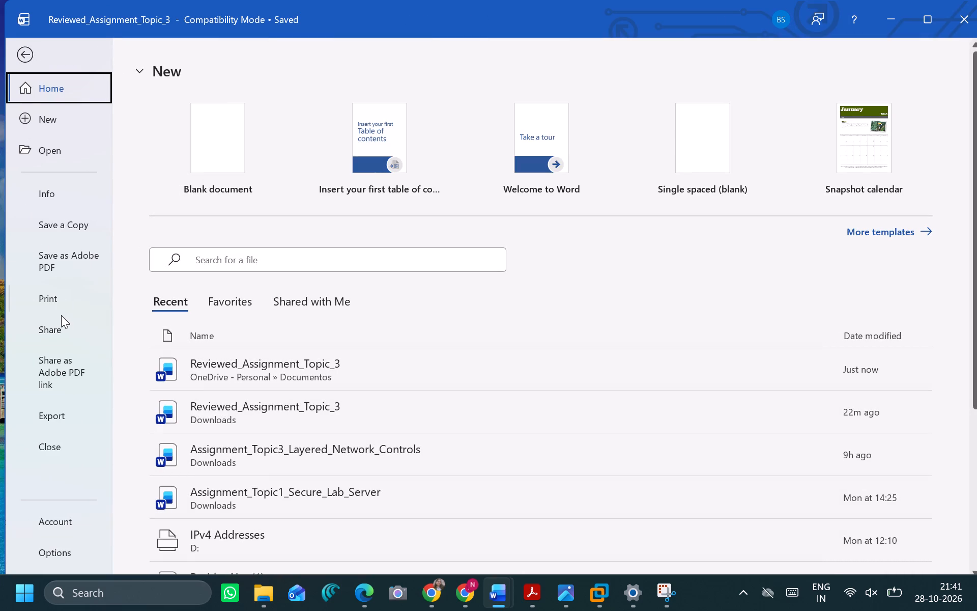
left_click(51, 292)
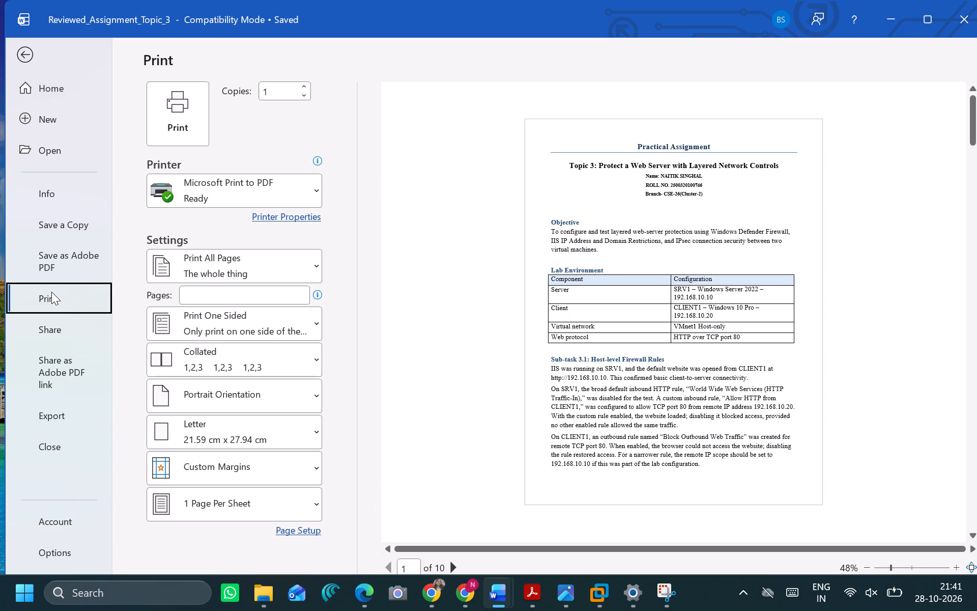
Set up a copy of the document in the Desktop folder, shortening its file name to Assignment_Topic_3.
left_click(64, 224)
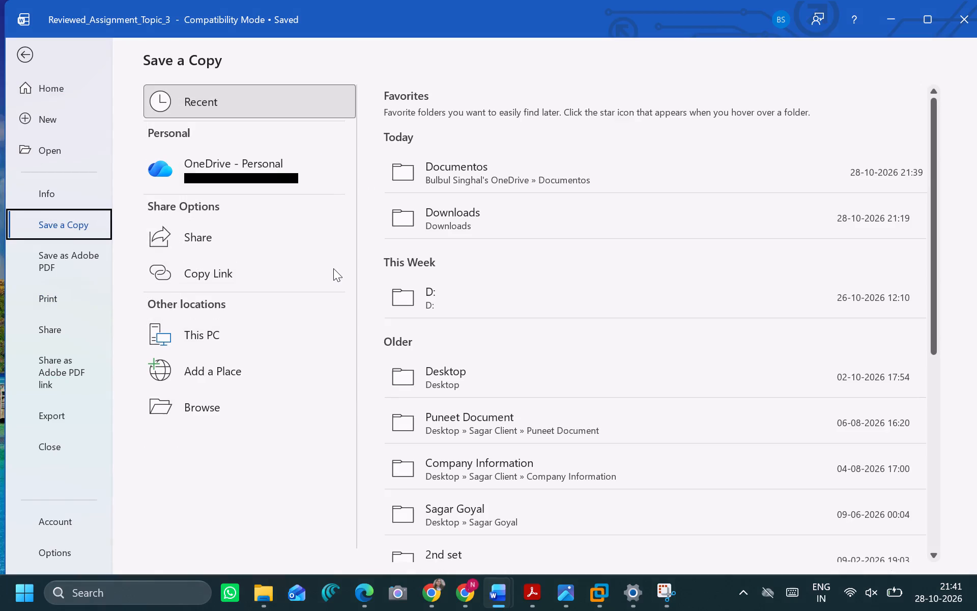
left_click(437, 372)
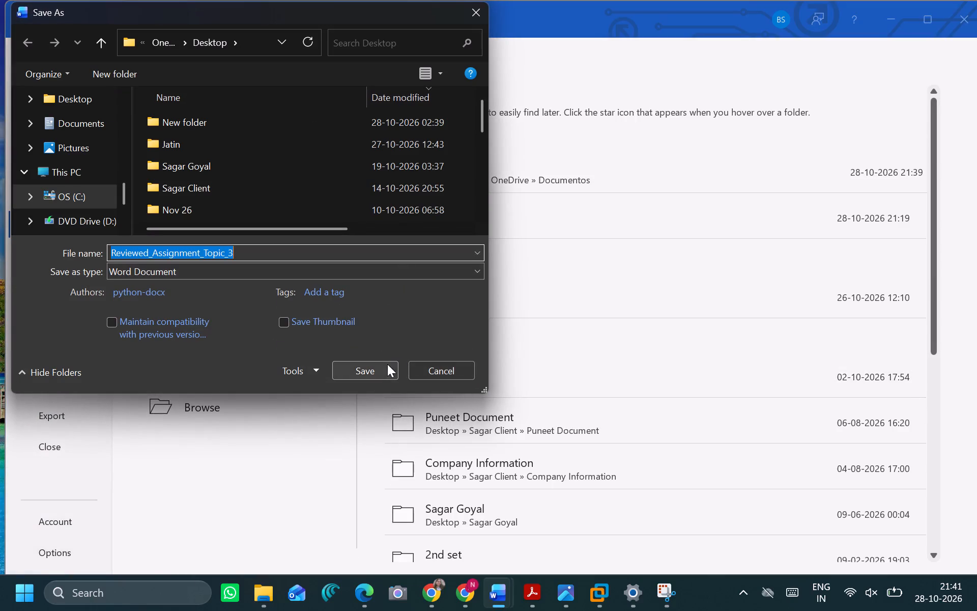
left_click(147, 248)
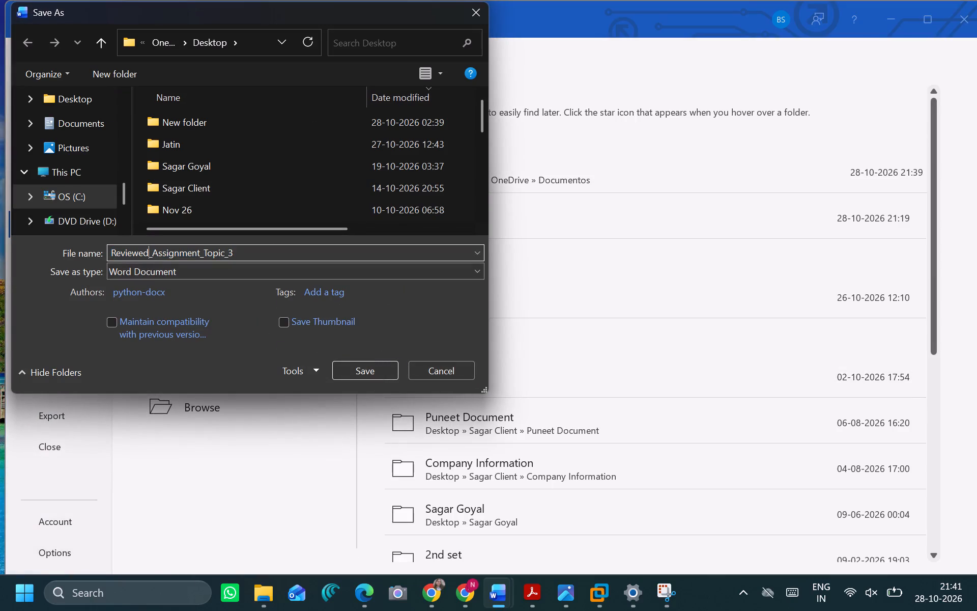
key("BackSpace")
key("BackSpace")
key("BackSpace")
key("BackSpace")
key("BackSpace")
key("BackSpace")
key("BackSpace")
key("BackSpace")
key("BackSpace")
key("BackSpace")
key("BackSpace")
key("BackSpace")
key("BackSpace")
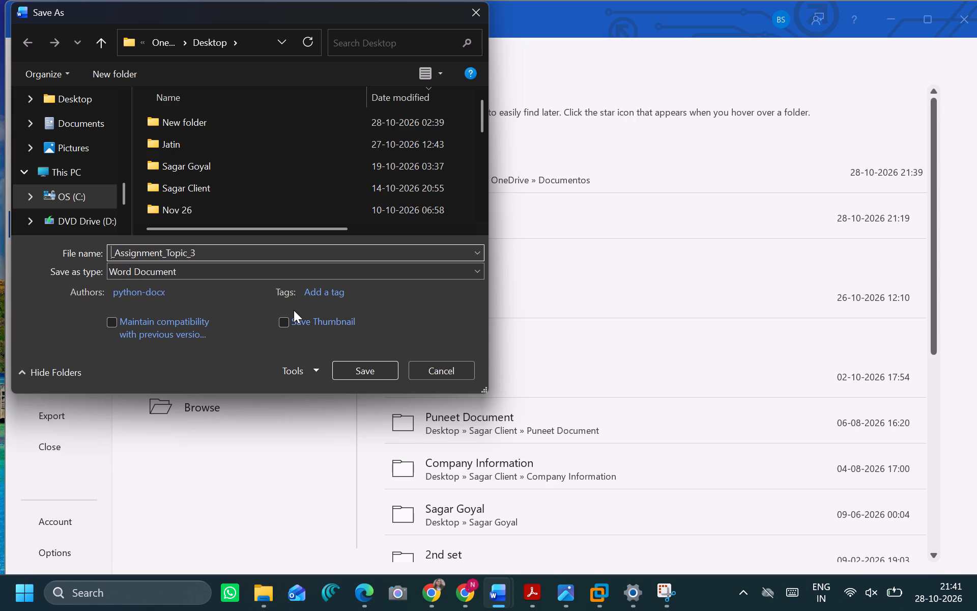
key("Right")
key("backslash")
key("BackSpace")
key("BackSpace")
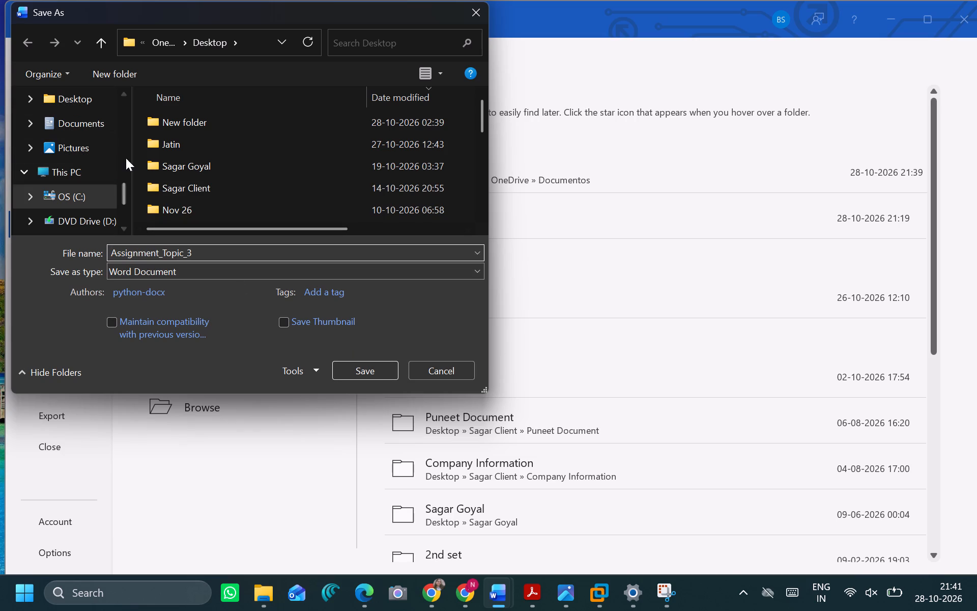
Choose the pinned Desktop folder and save the copy as a Word Document, accepting the upgrade to the newest file format.
left_click_drag(125, 195, 124, 124)
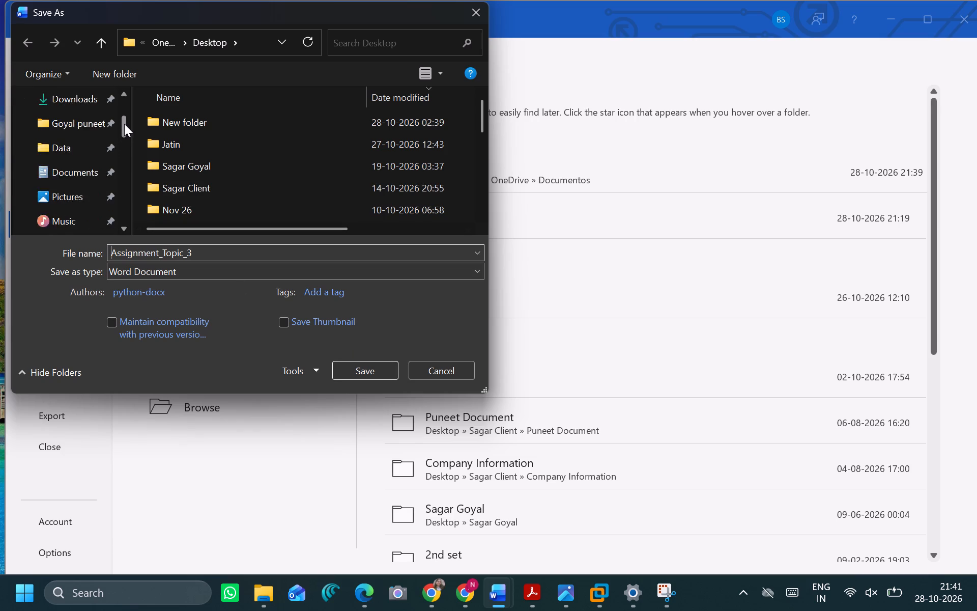
left_click_drag(124, 124, 124, 118)
left_click(84, 154)
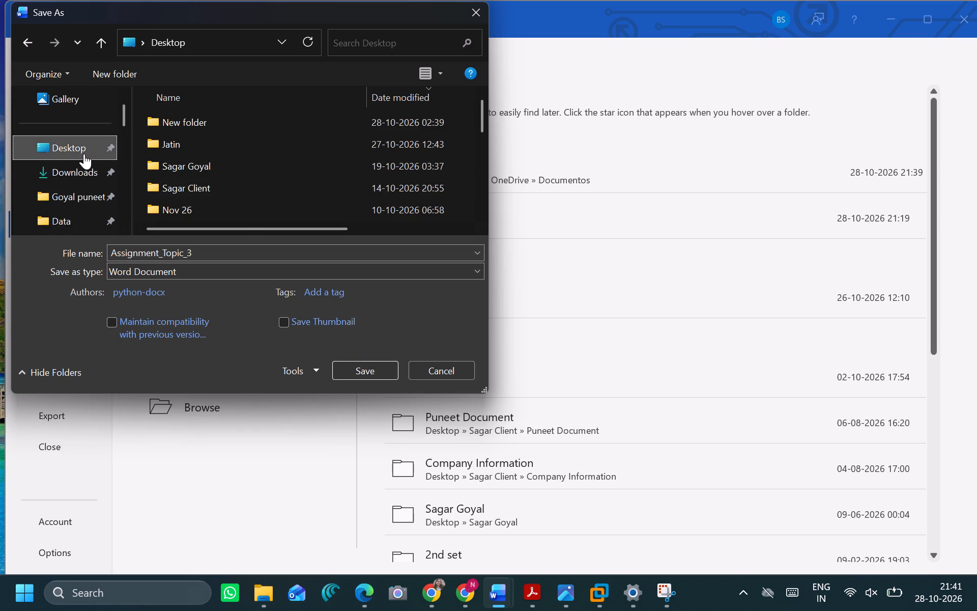
left_click(356, 373)
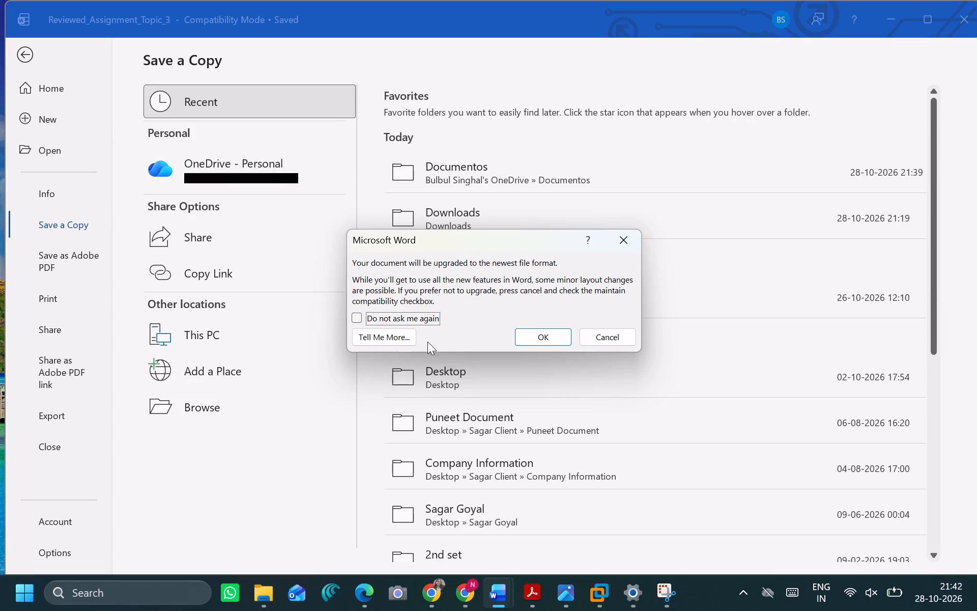
left_click(531, 334)
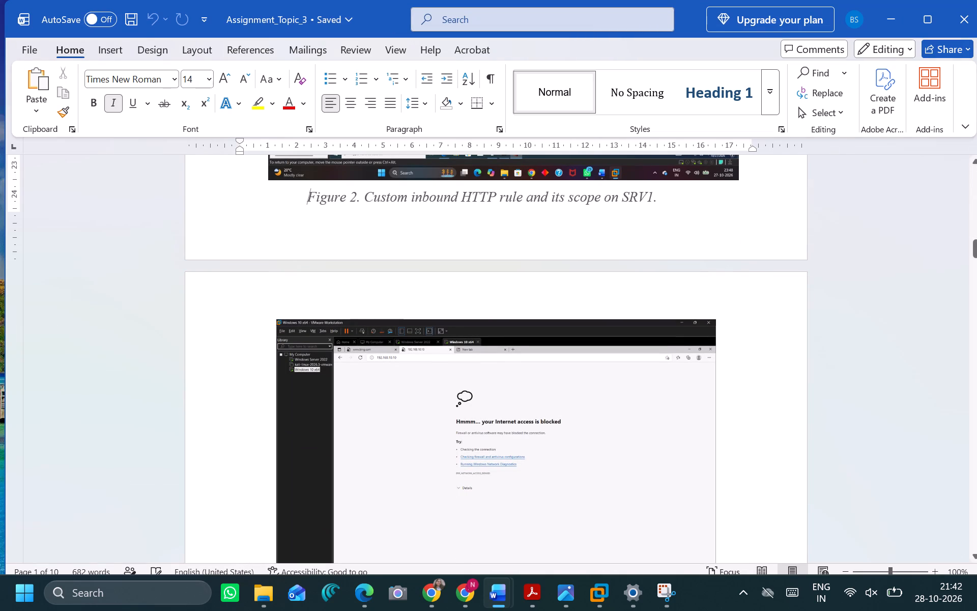
Go to the Windows desktop and refresh it to look for the saved copy.
left_click(898, 10)
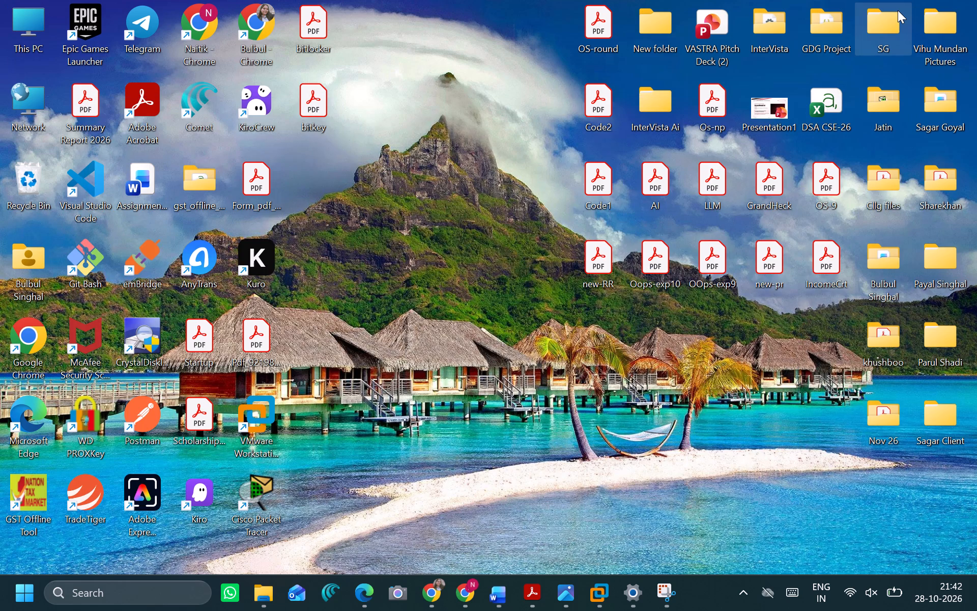
right_click(622, 421)
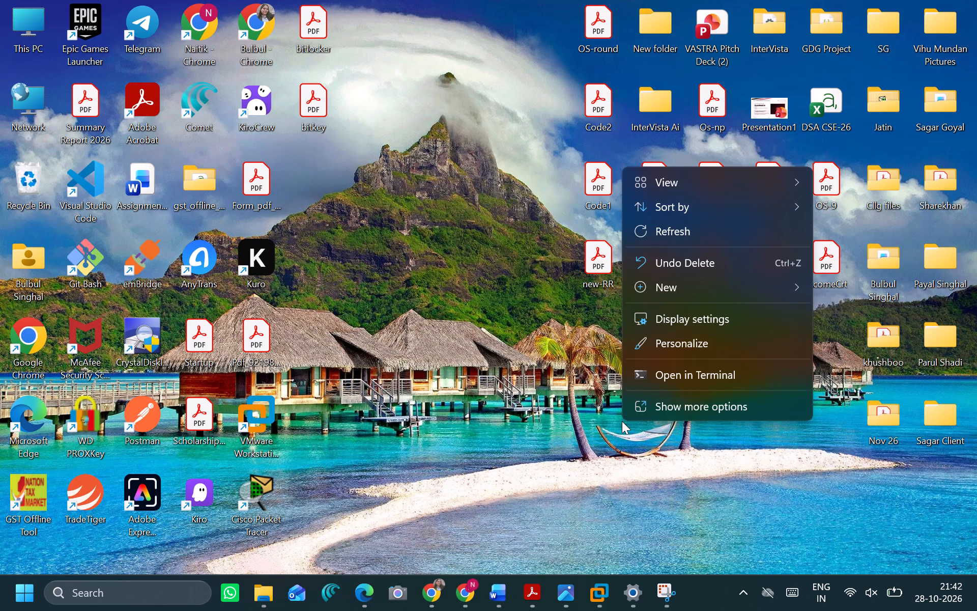
left_click(680, 231)
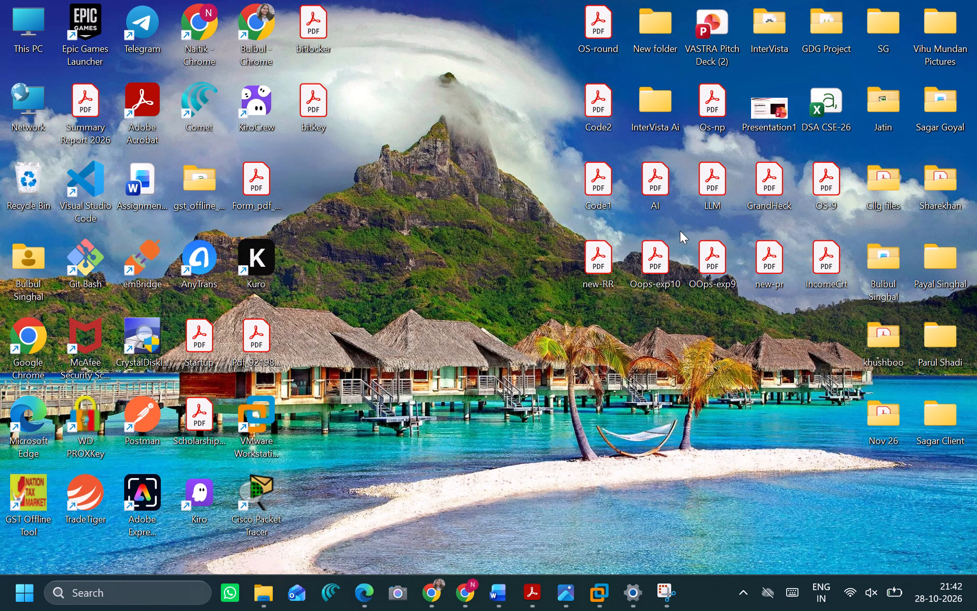
Switch to File Explorer, open Assignment_Topic_3 from the recent files, and check the document's first page.
left_click(268, 602)
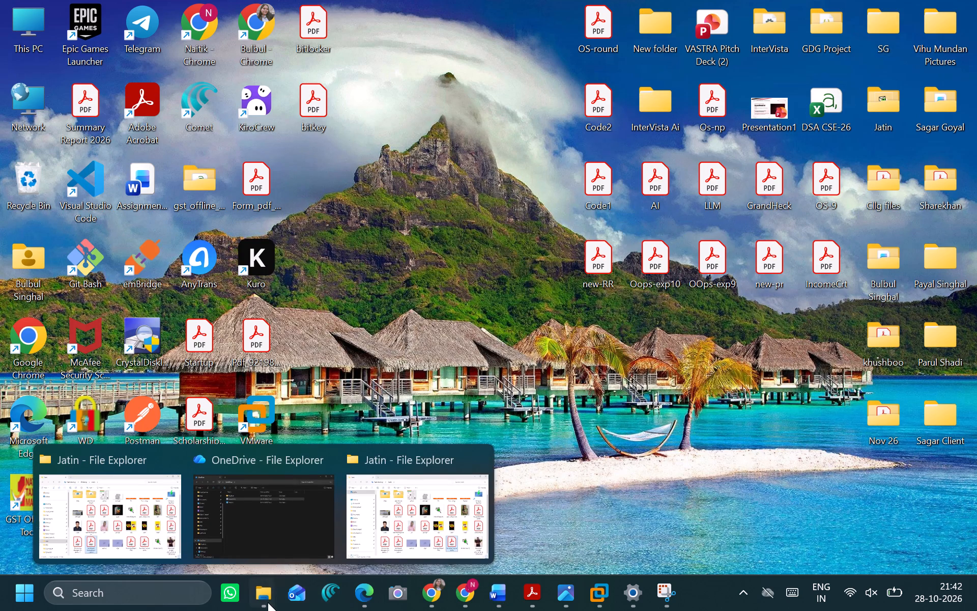
left_click(285, 512)
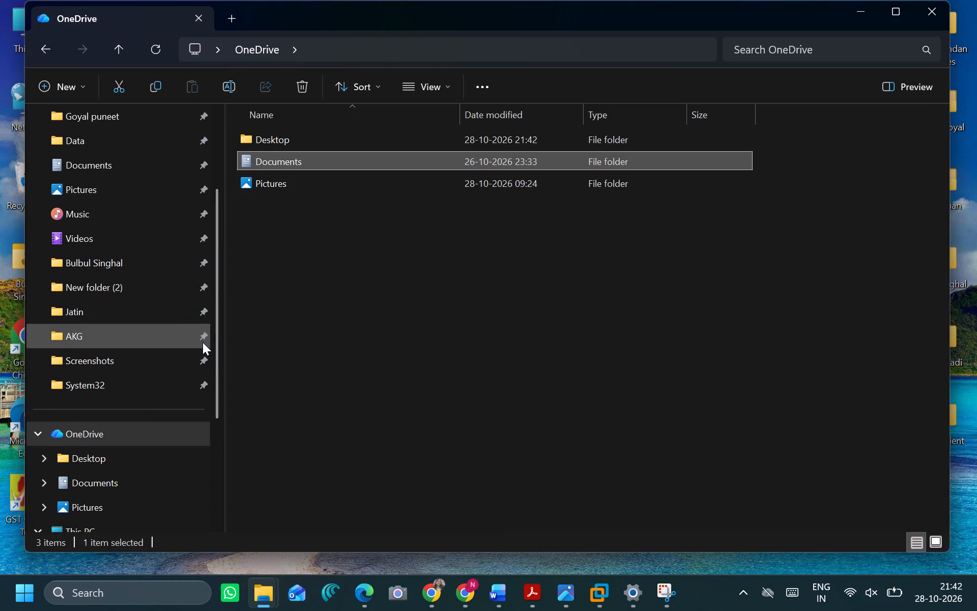
left_click_drag(213, 355, 233, 170)
left_click(125, 127)
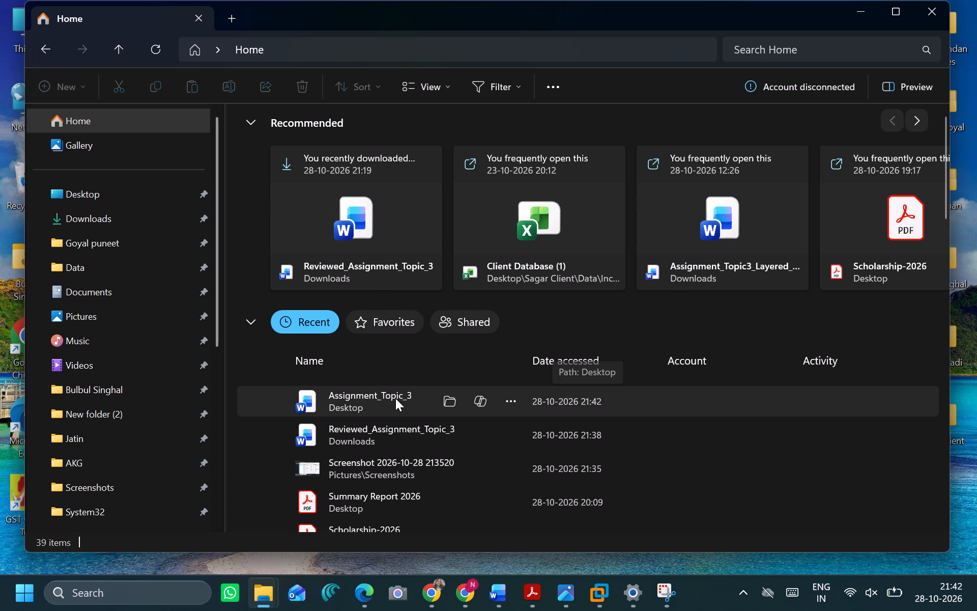
double_click(376, 402)
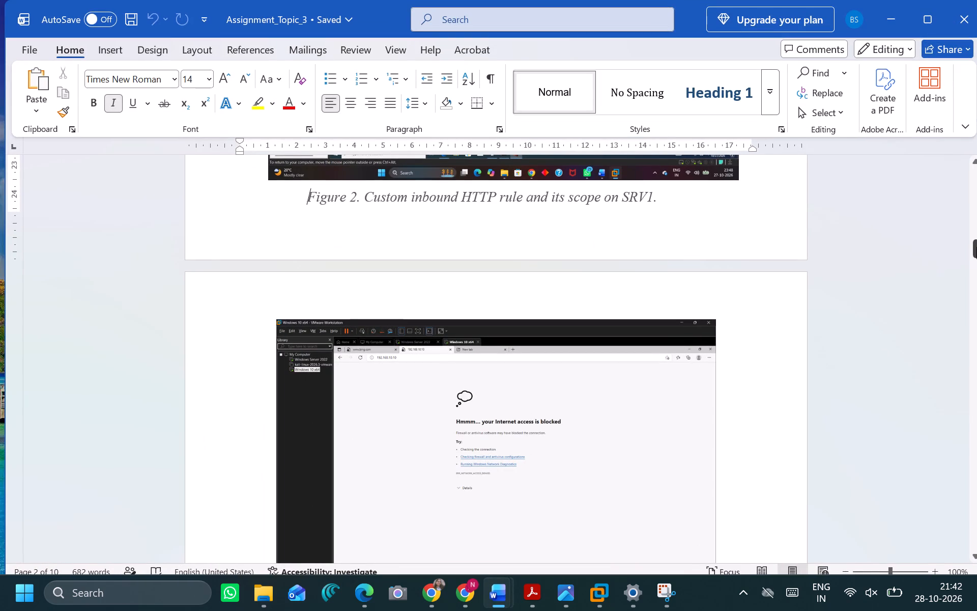
left_click_drag(976, 247, 976, 118)
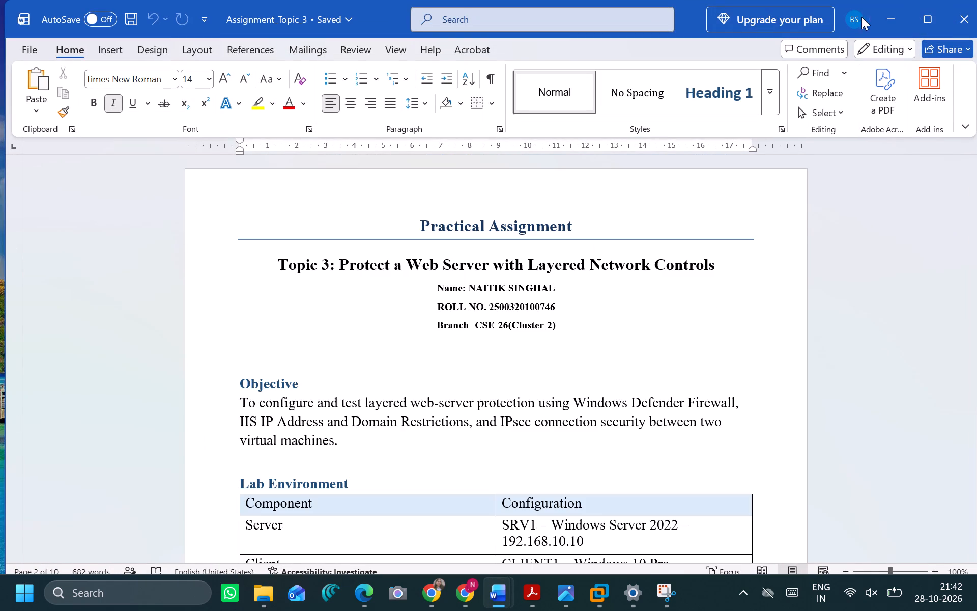
Return to File Explorer and open the file location of Assignment_Topic_3.
left_click(880, 11)
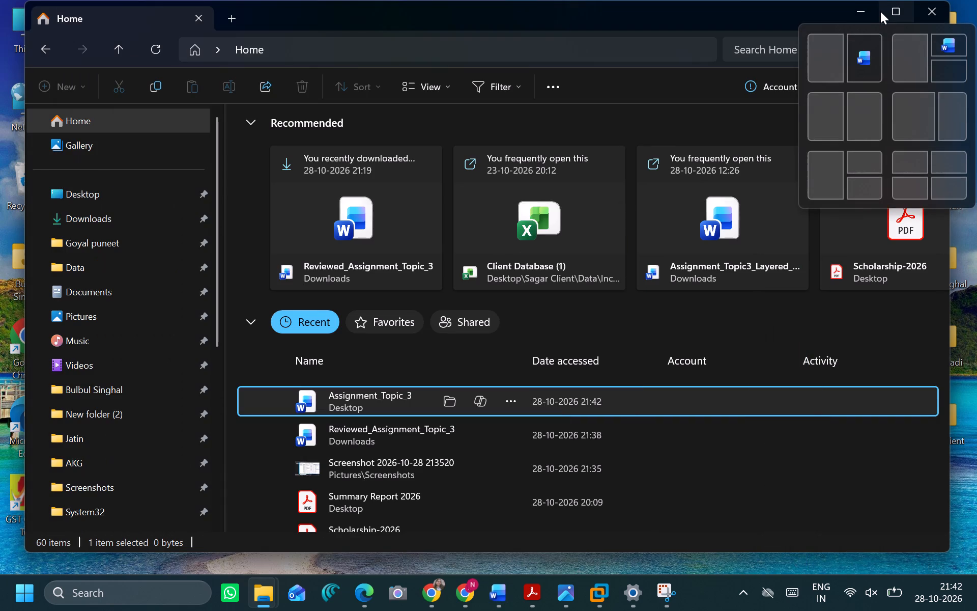
left_click(517, 406)
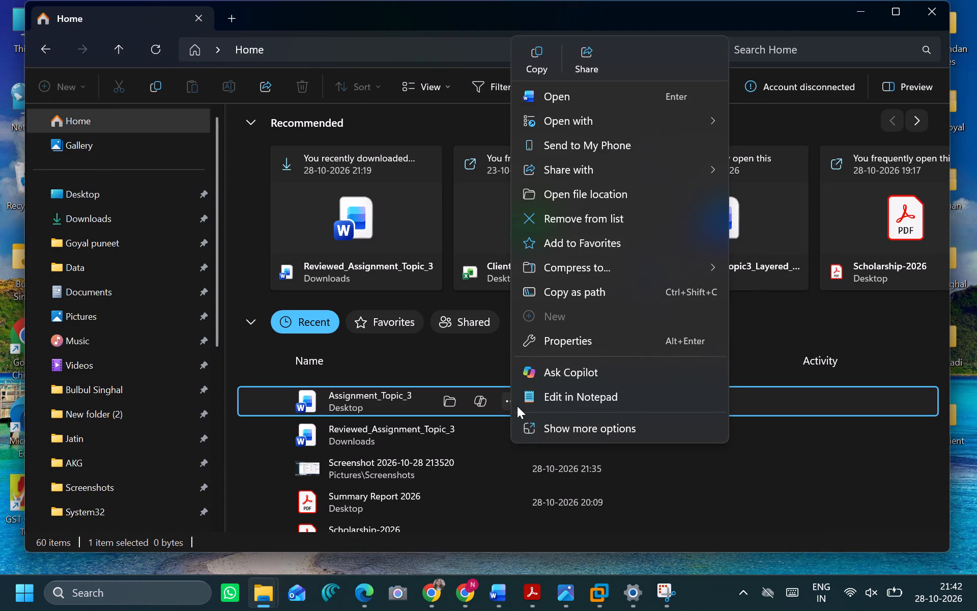
left_click(582, 187)
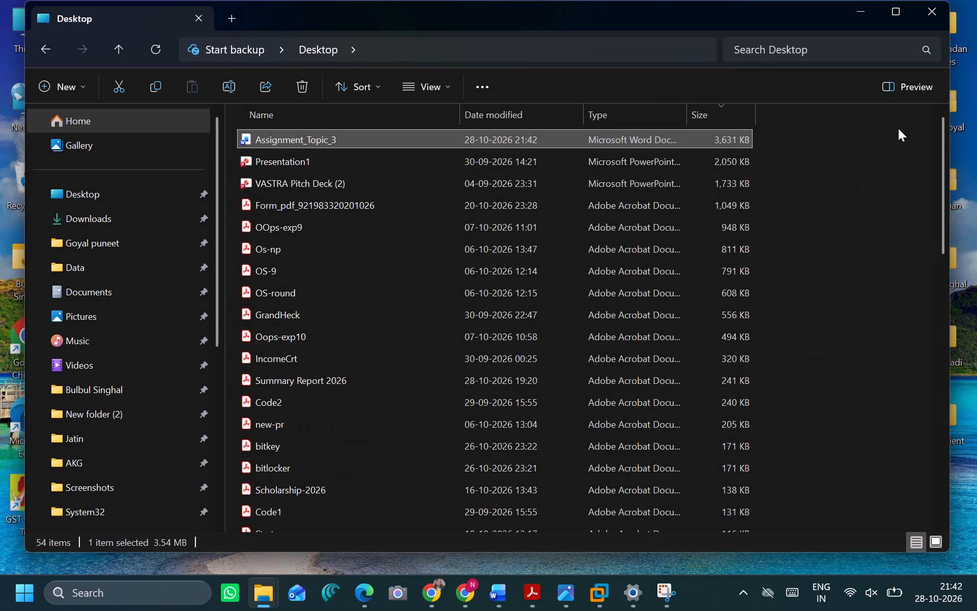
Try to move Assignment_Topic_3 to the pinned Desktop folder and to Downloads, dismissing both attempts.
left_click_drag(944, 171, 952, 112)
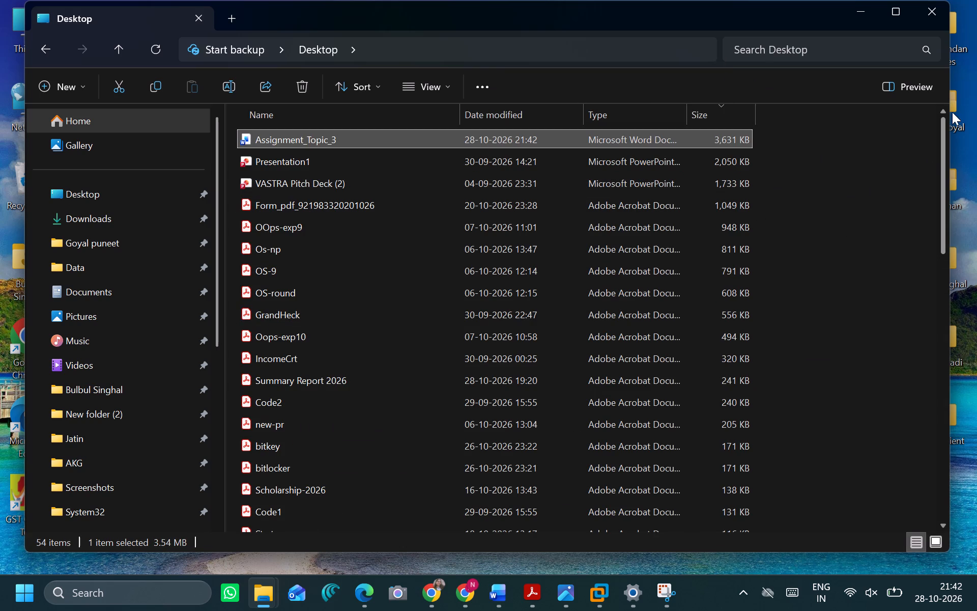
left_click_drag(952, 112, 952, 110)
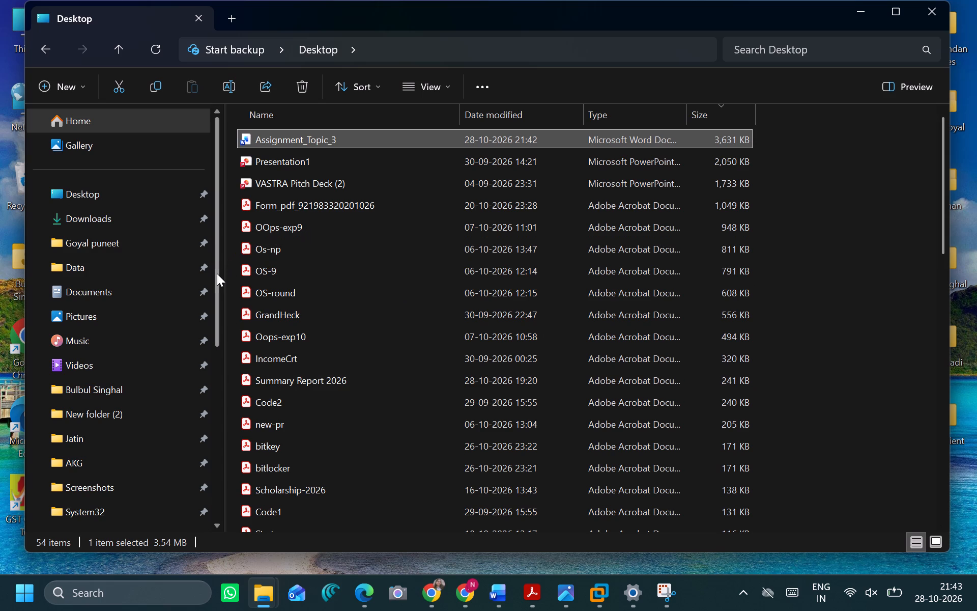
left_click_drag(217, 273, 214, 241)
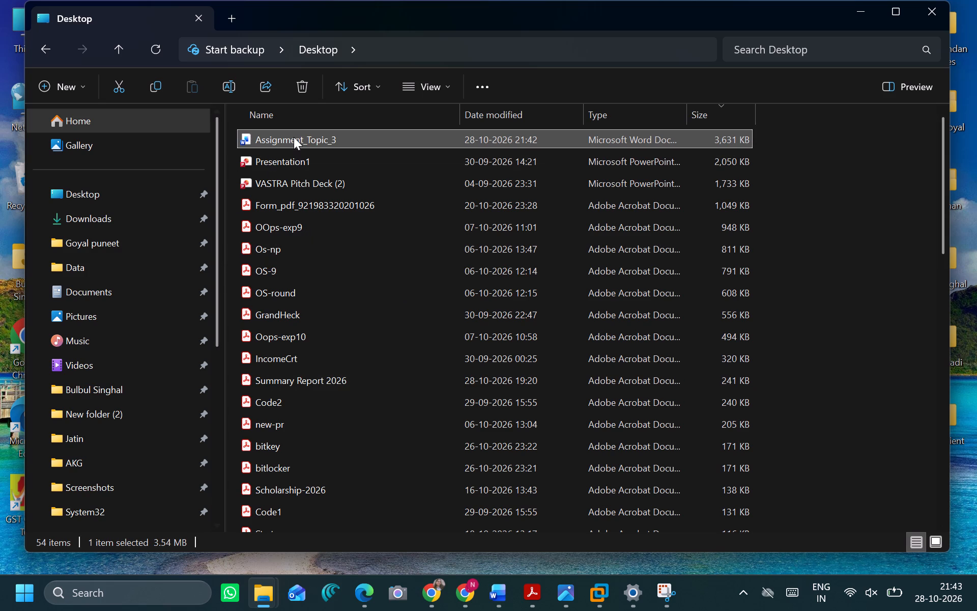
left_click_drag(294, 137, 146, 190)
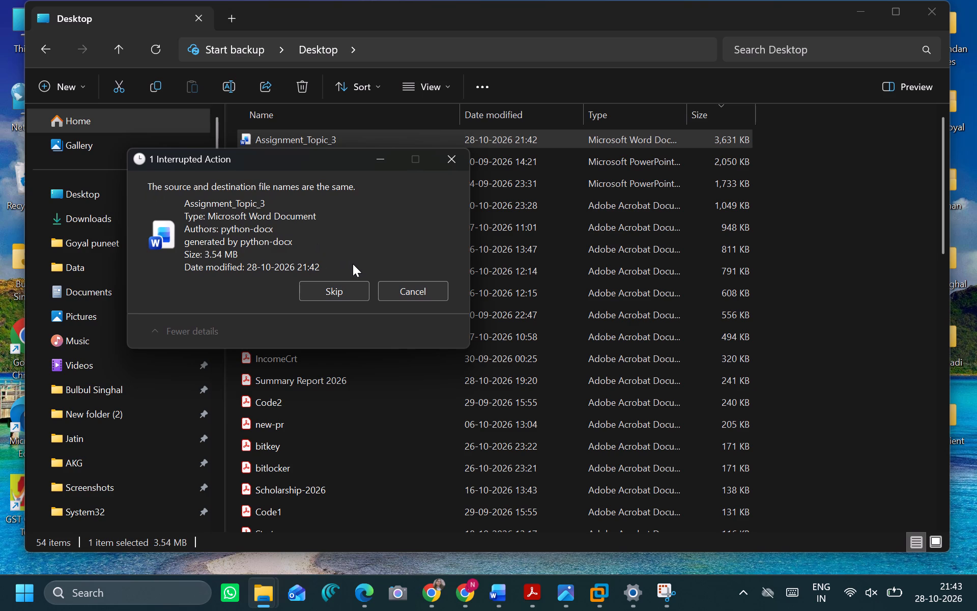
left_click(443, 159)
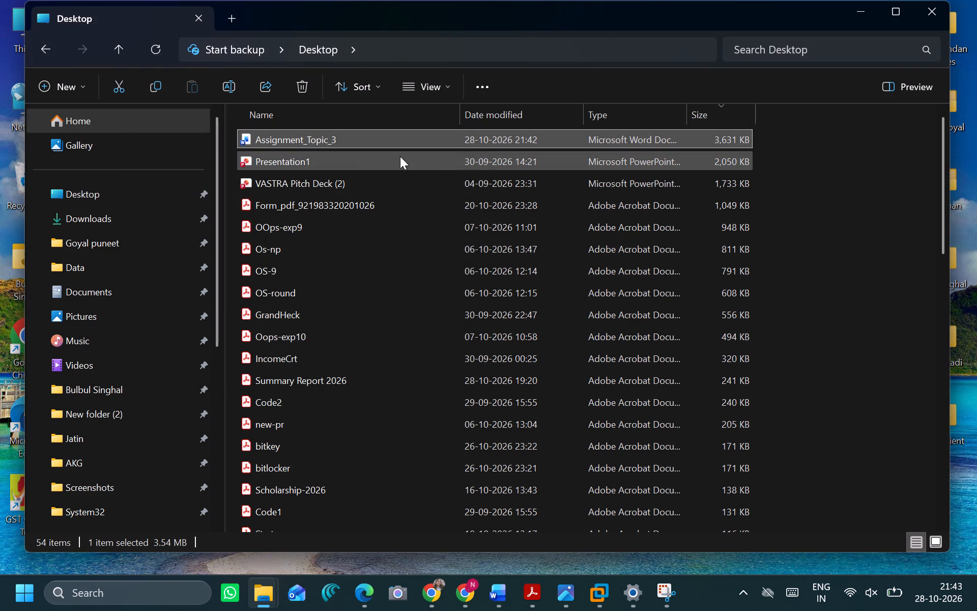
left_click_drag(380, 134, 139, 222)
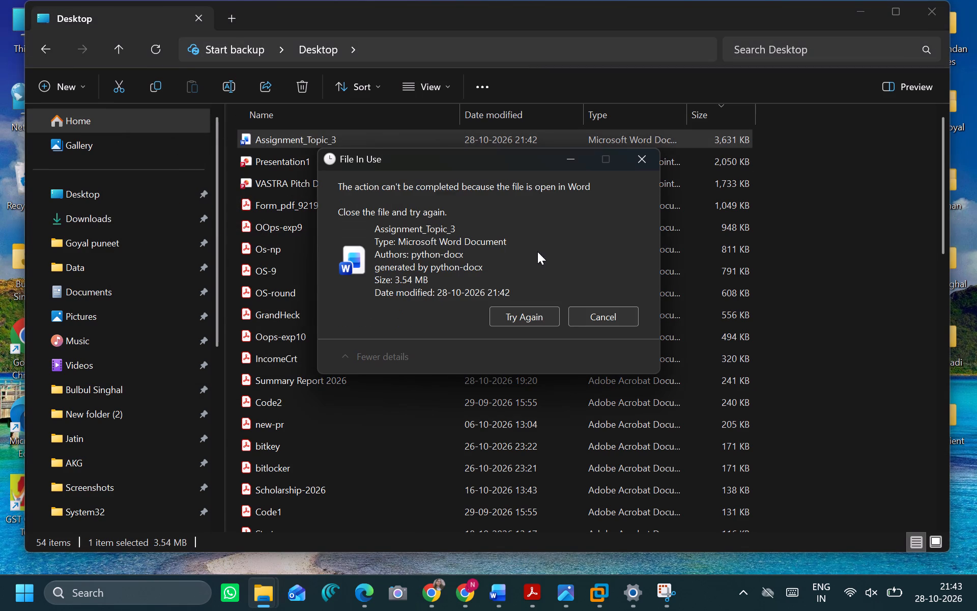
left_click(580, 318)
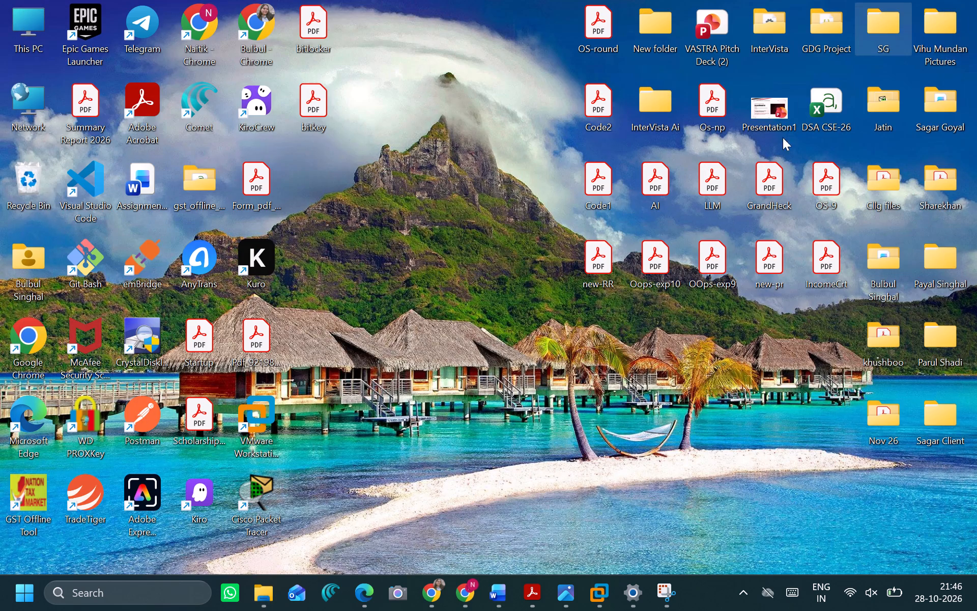